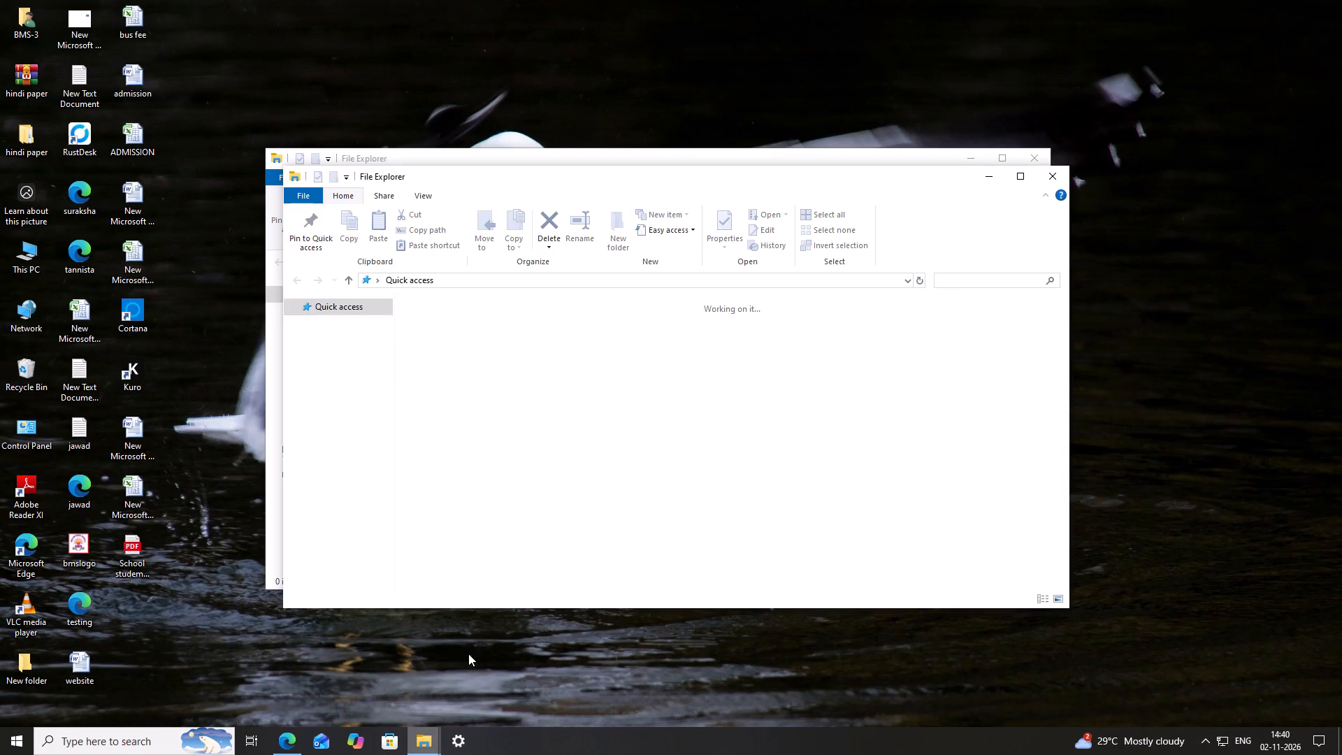
Close the extra File Explorer window, view the drives under This PC, and close the remaining window.
{"action": "left_click", "coordinate": [1060, 176]}
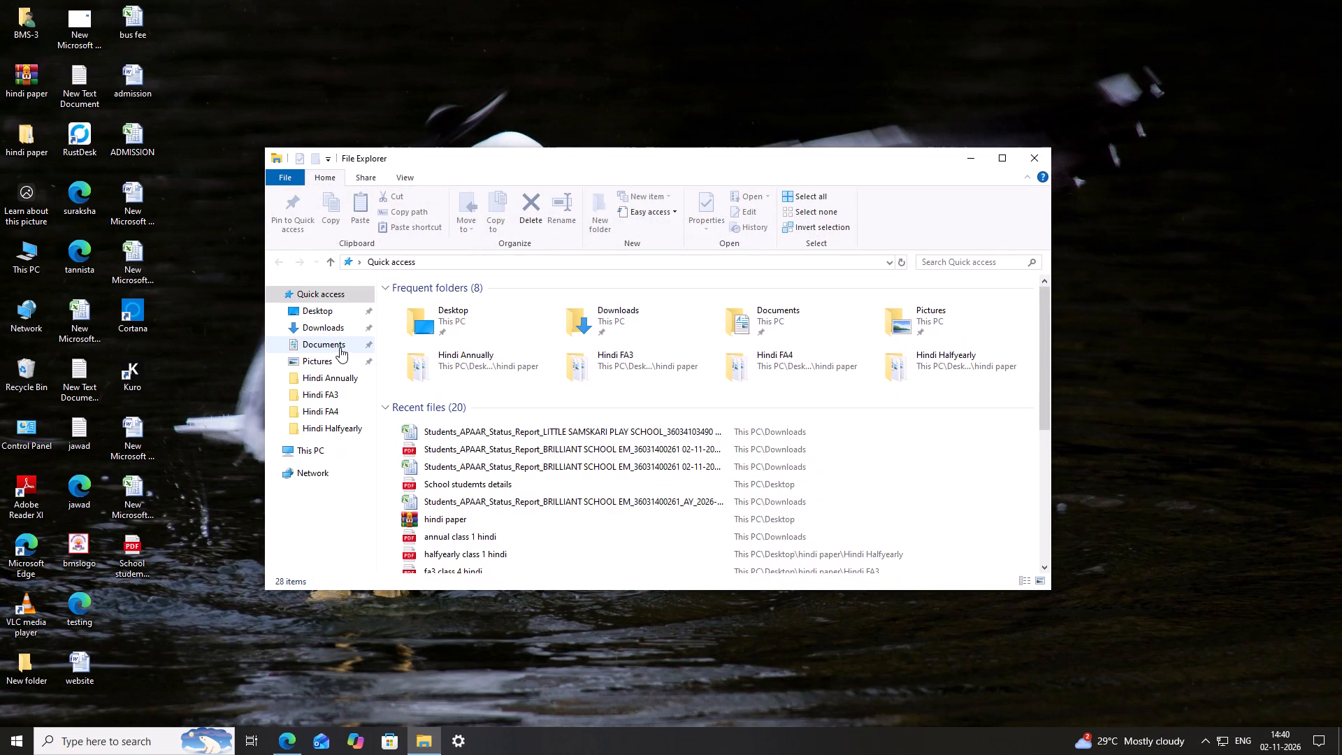
{"action": "left_click", "coordinate": [321, 450]}
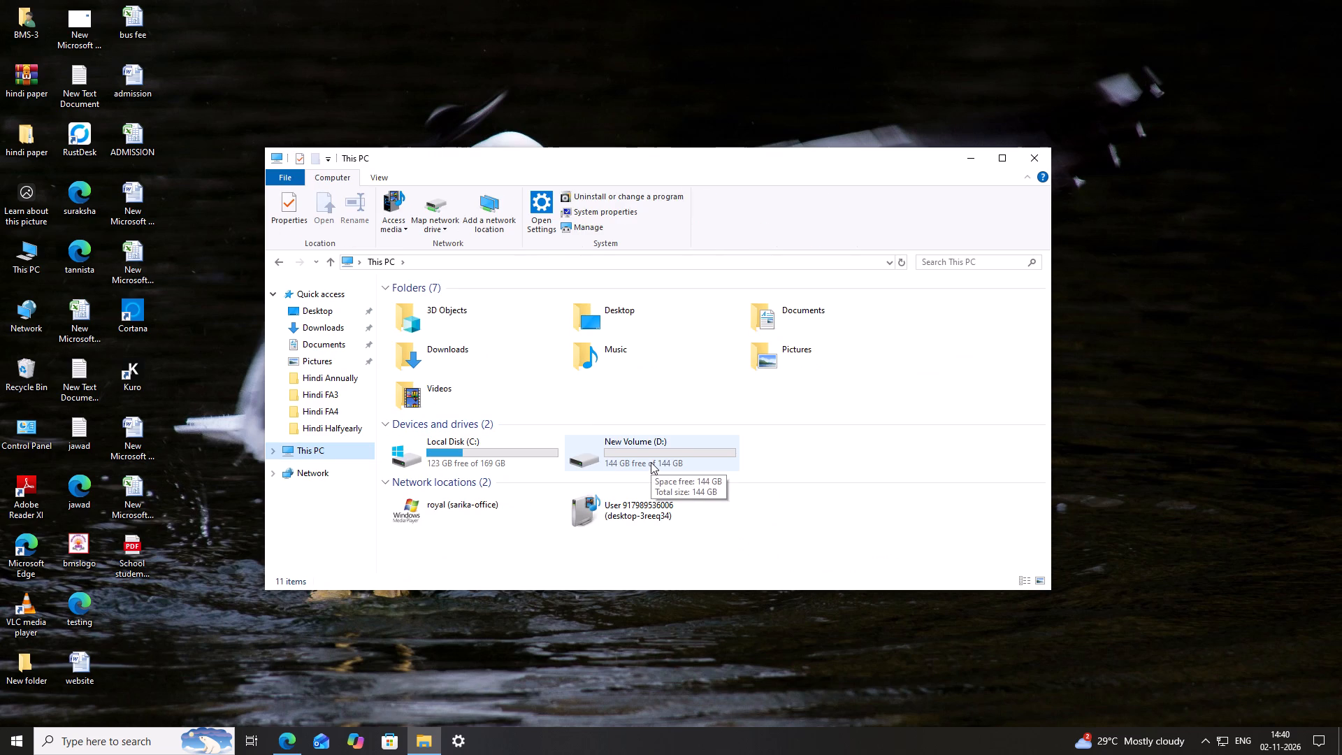
{"action": "left_click", "coordinate": [1037, 159]}
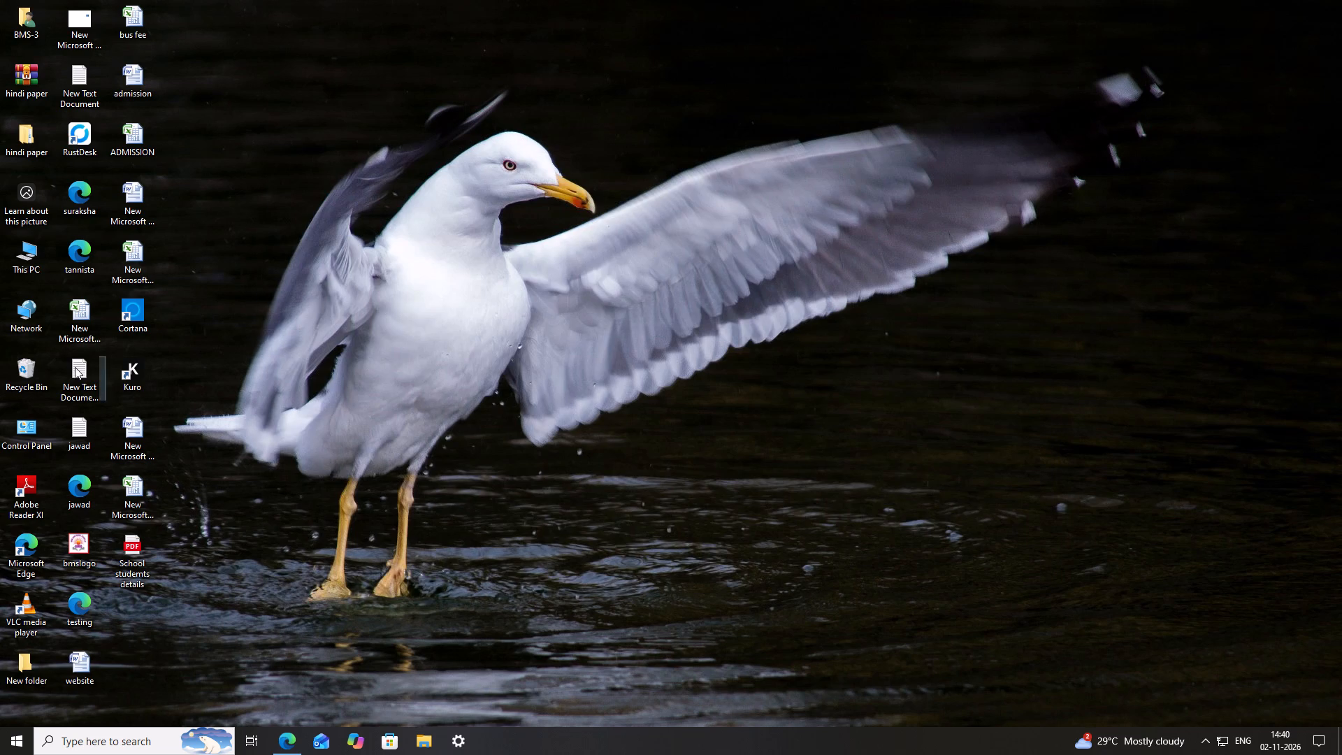
Permanently delete all items in the Recycle Bin and close its window.
{"action": "double_click", "coordinate": [33, 375]}
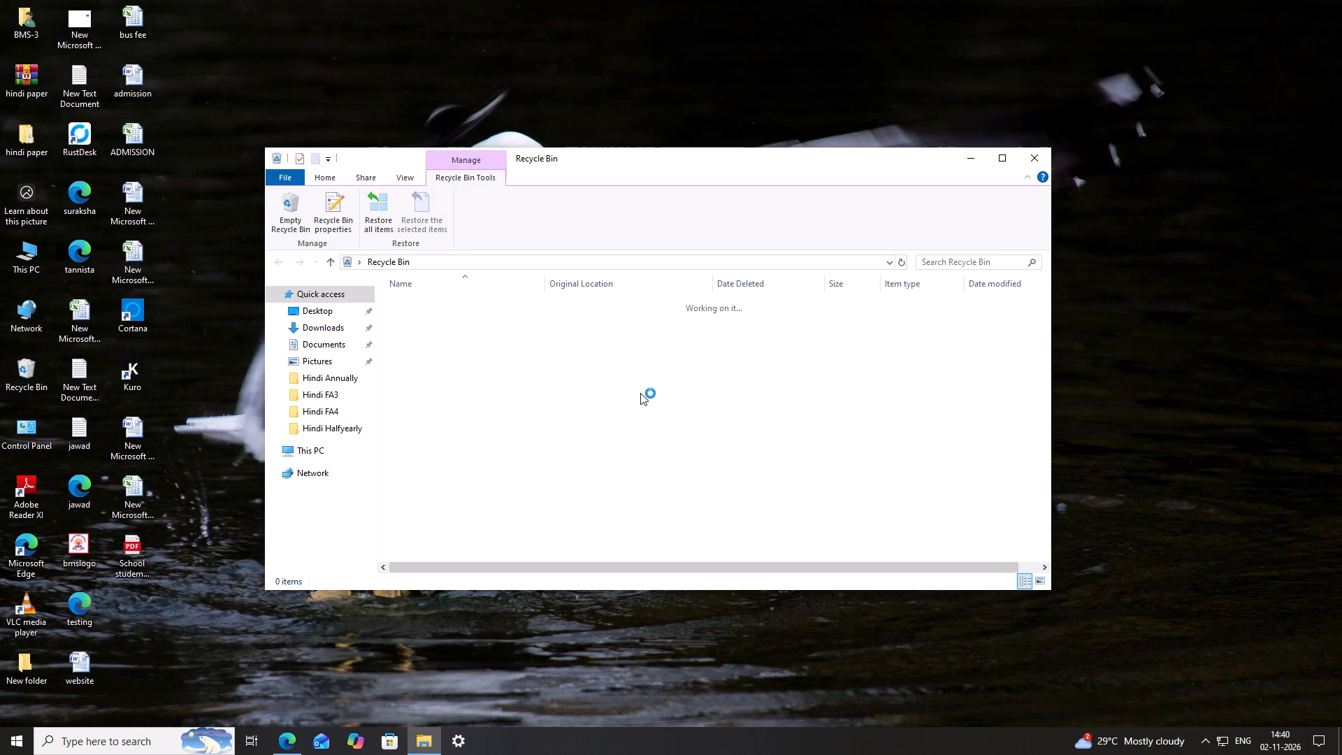
{"action": "left_click", "coordinate": [585, 401]}
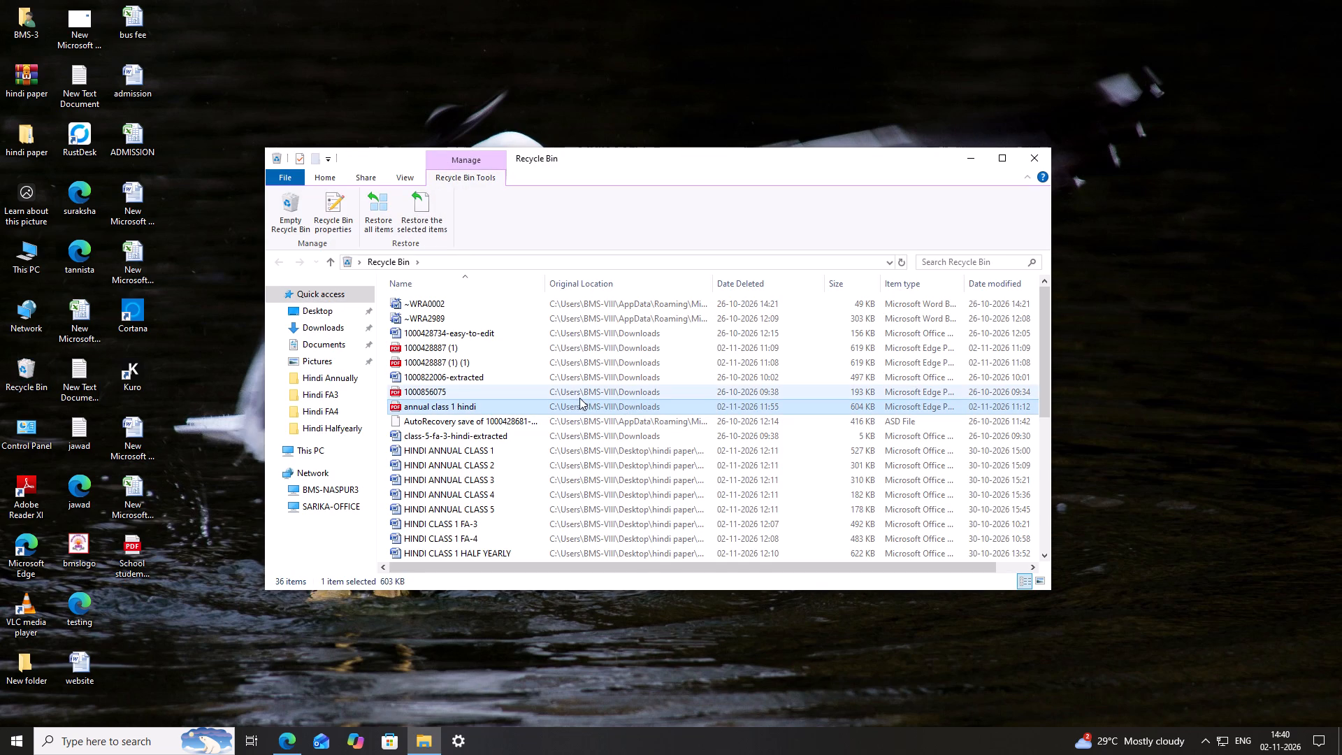
{"action": "key", "text": "ctrl+a"}
{"action": "key", "text": "Delete"}
{"action": "key", "text": "Return"}
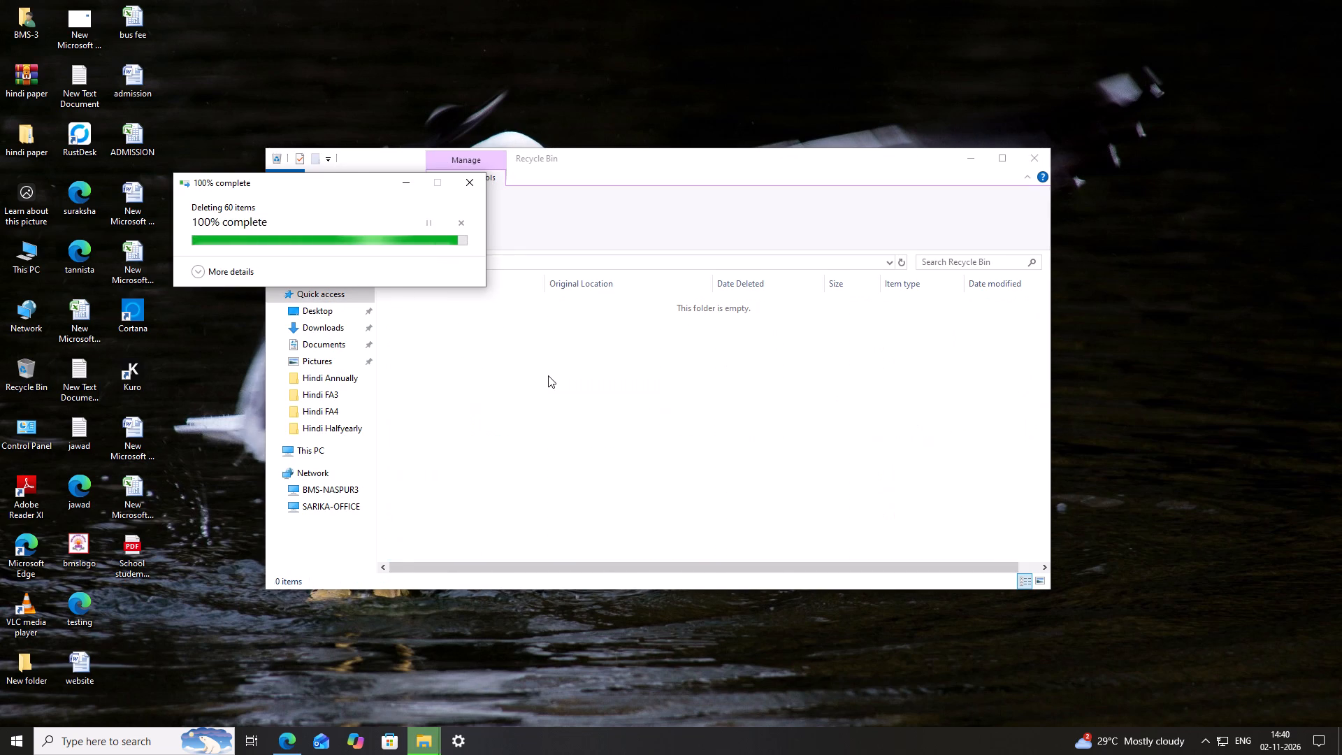
{"action": "left_click", "coordinate": [1031, 158]}
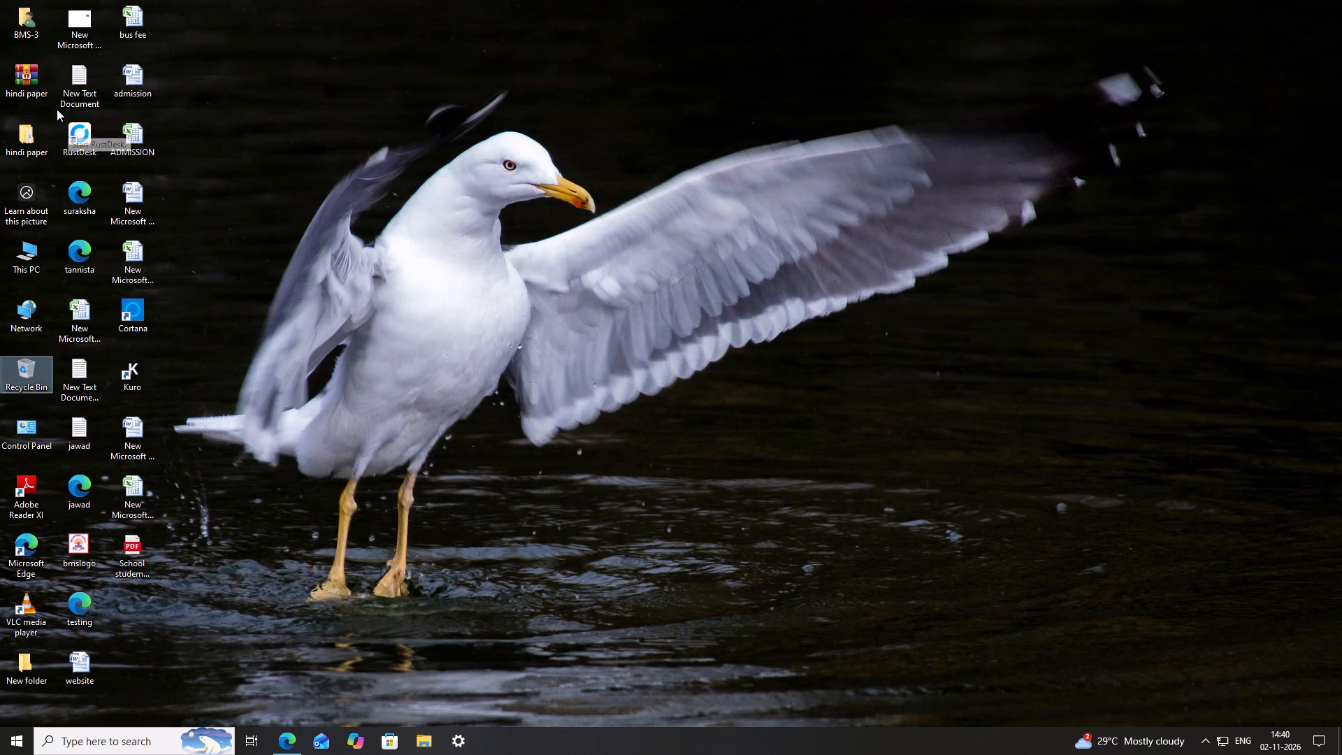
Launch Microsoft Edge, search for "cce marks" and open the CCE - Telangana site at schooledu.telangana.gov.in.
{"action": "double_click", "coordinate": [32, 534]}
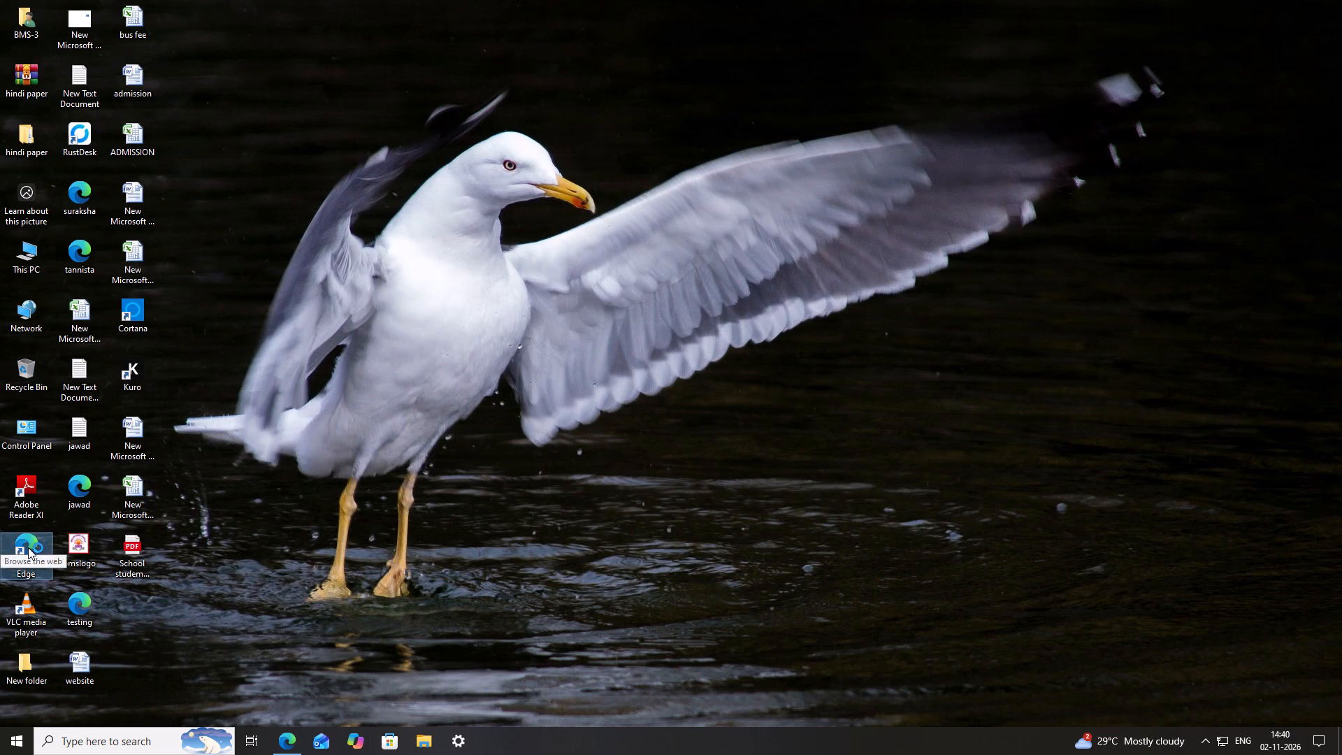
{"action": "right_click", "coordinate": [293, 443]}
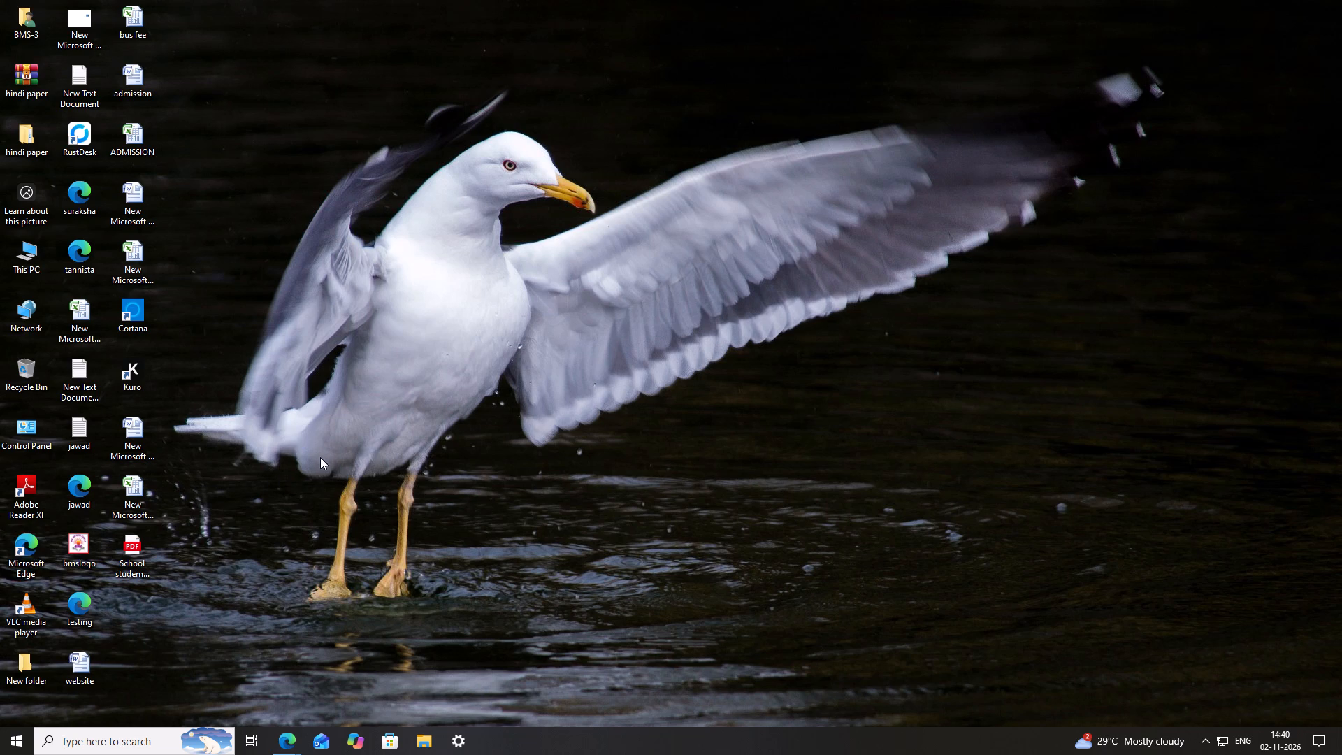
{"action": "left_click", "coordinate": [470, 48]}
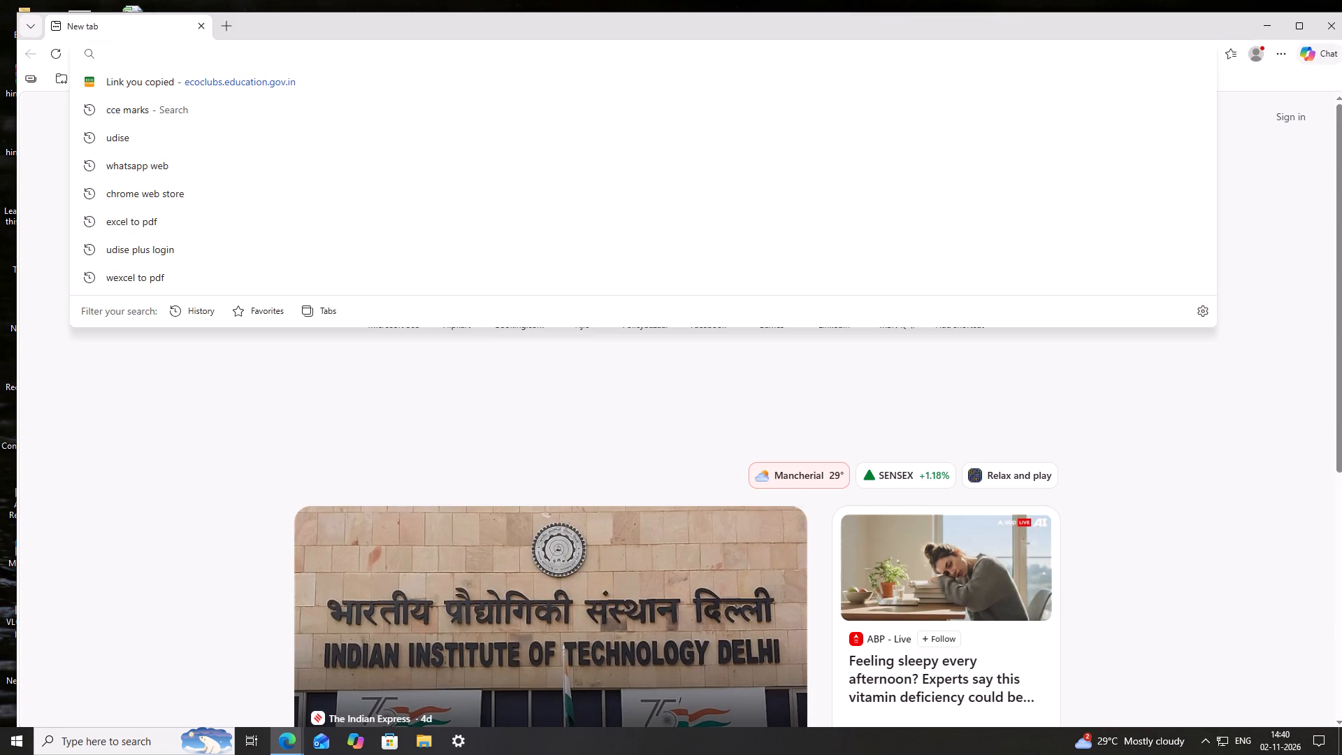
{"action": "left_click", "coordinate": [287, 115]}
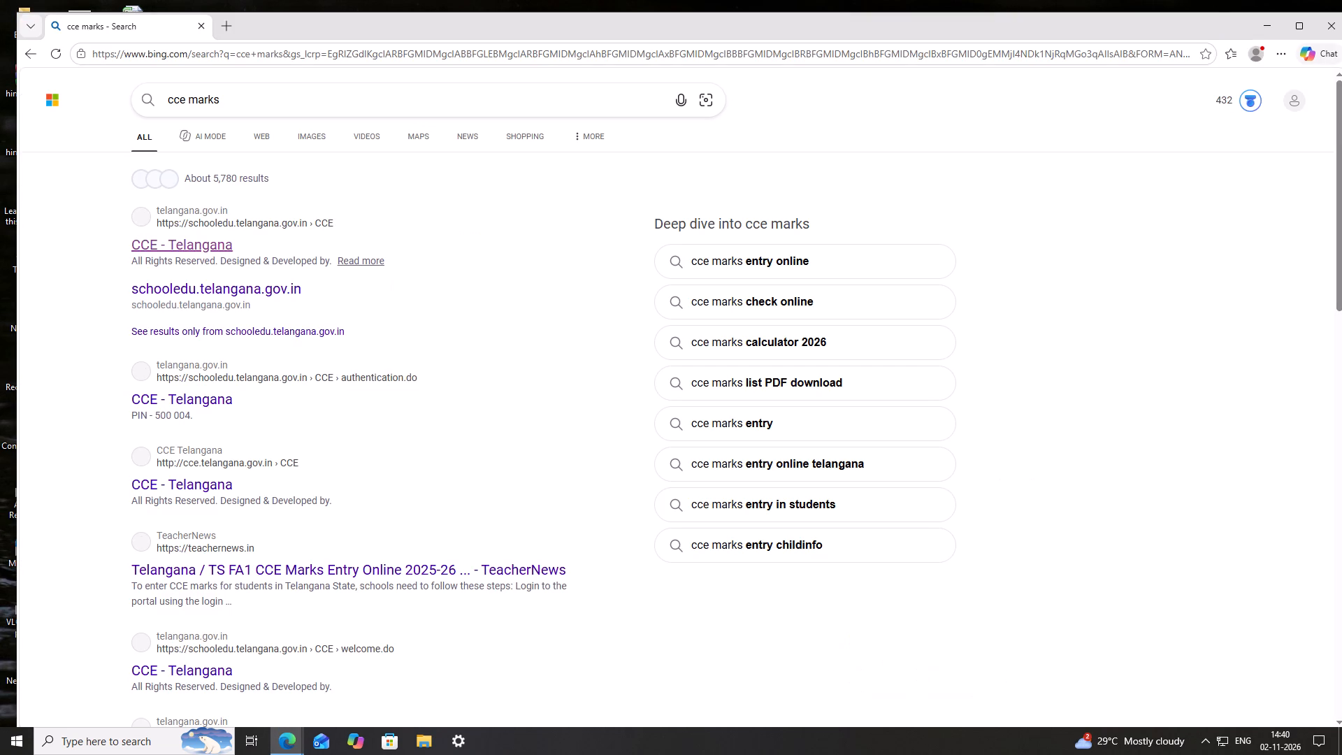
{"action": "left_click", "coordinate": [202, 249]}
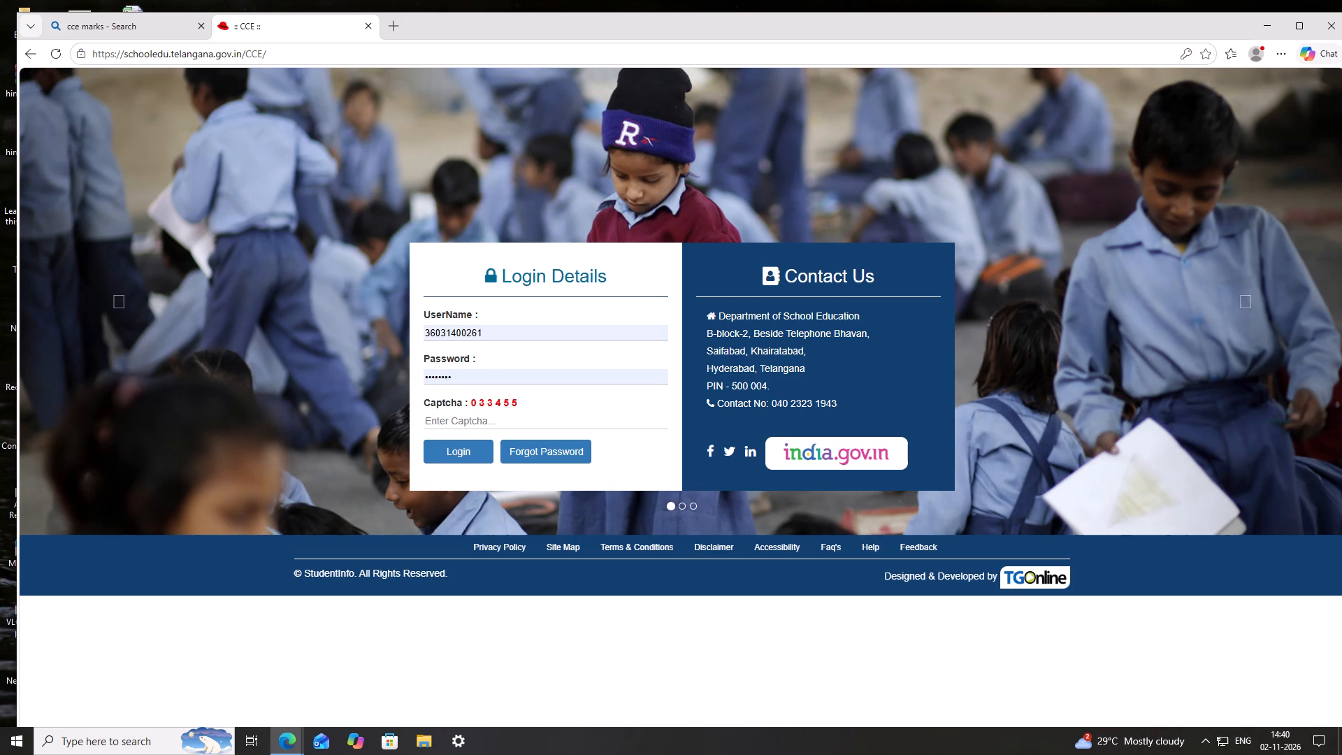
Enter the displayed captcha and log in to the CCE portal with the prefilled credentials.
{"action": "left_click", "coordinate": [462, 429]}
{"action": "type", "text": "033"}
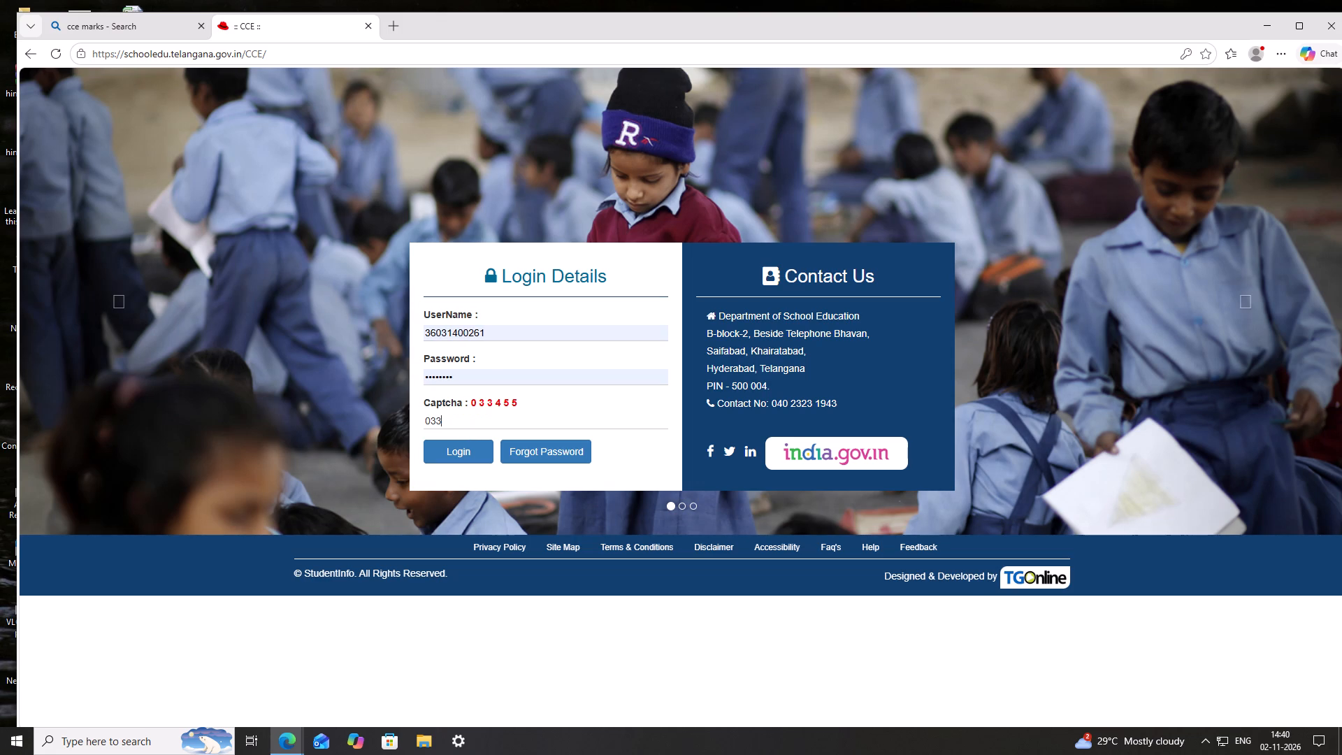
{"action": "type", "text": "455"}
{"action": "left_click", "coordinate": [462, 460]}
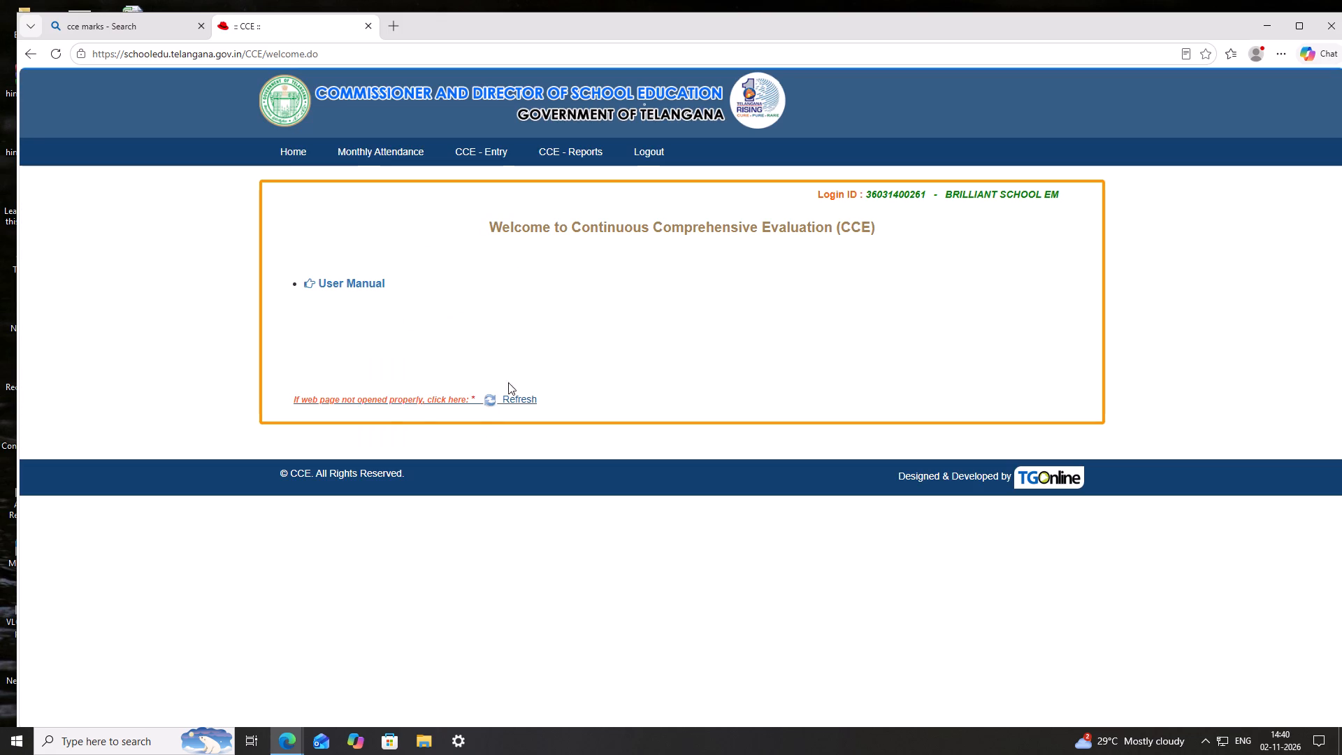
Open the SA - 1 marks entry service and load the student marks for class 3, section A.
{"action": "left_click", "coordinate": [479, 151]}
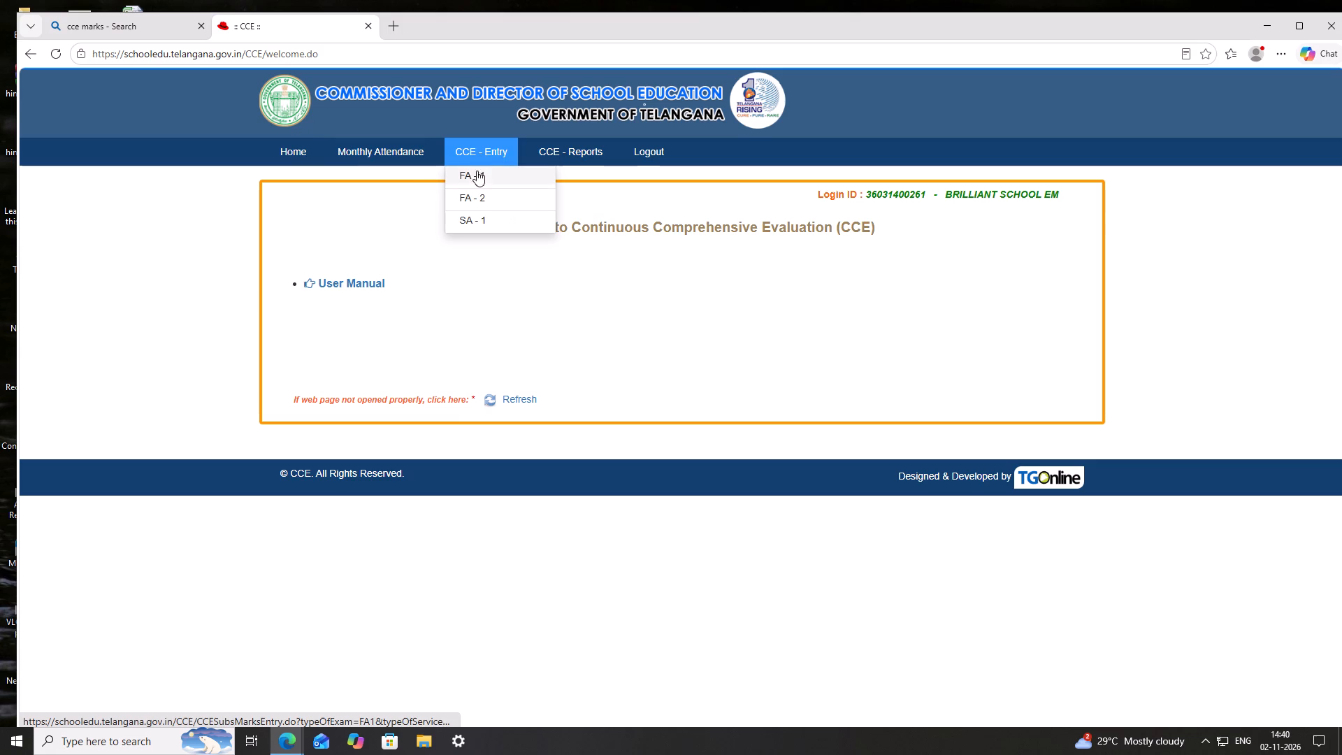
{"action": "left_click", "coordinate": [475, 220]}
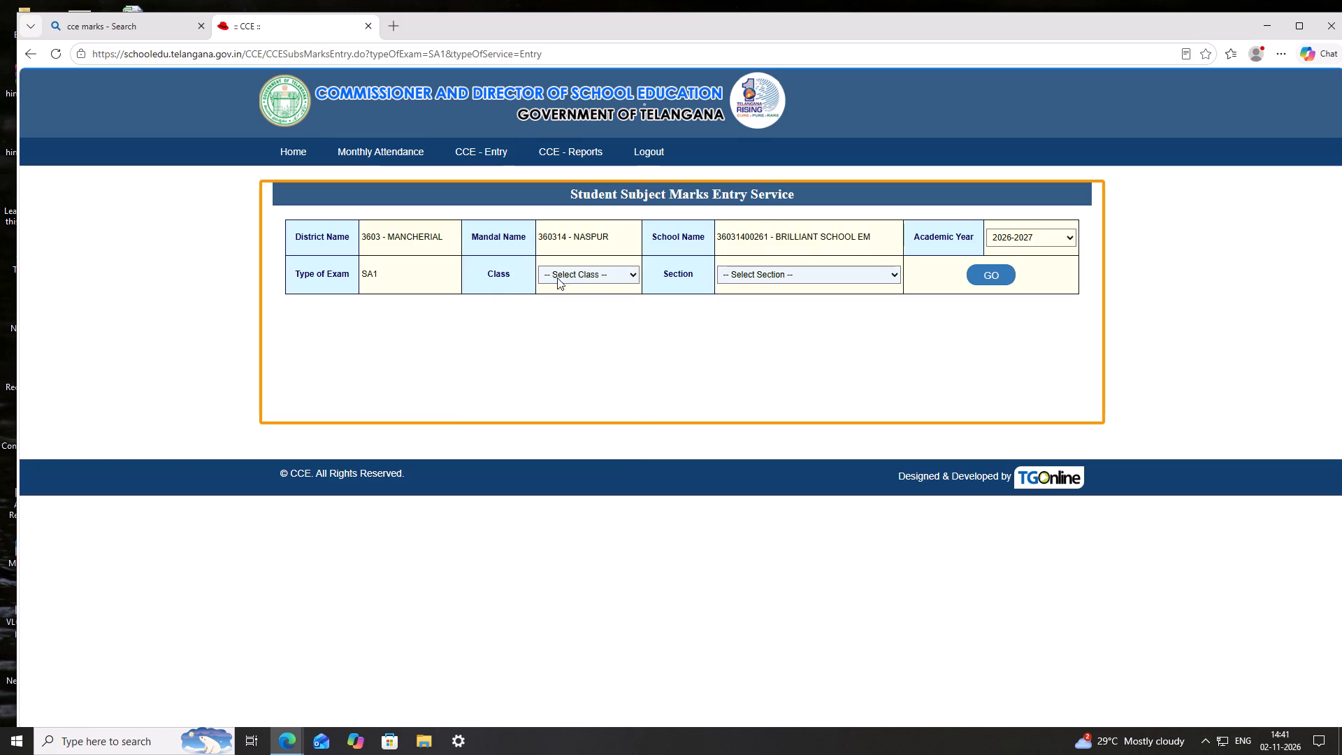
{"action": "left_click", "coordinate": [584, 268]}
{"action": "left_click", "coordinate": [585, 346]}
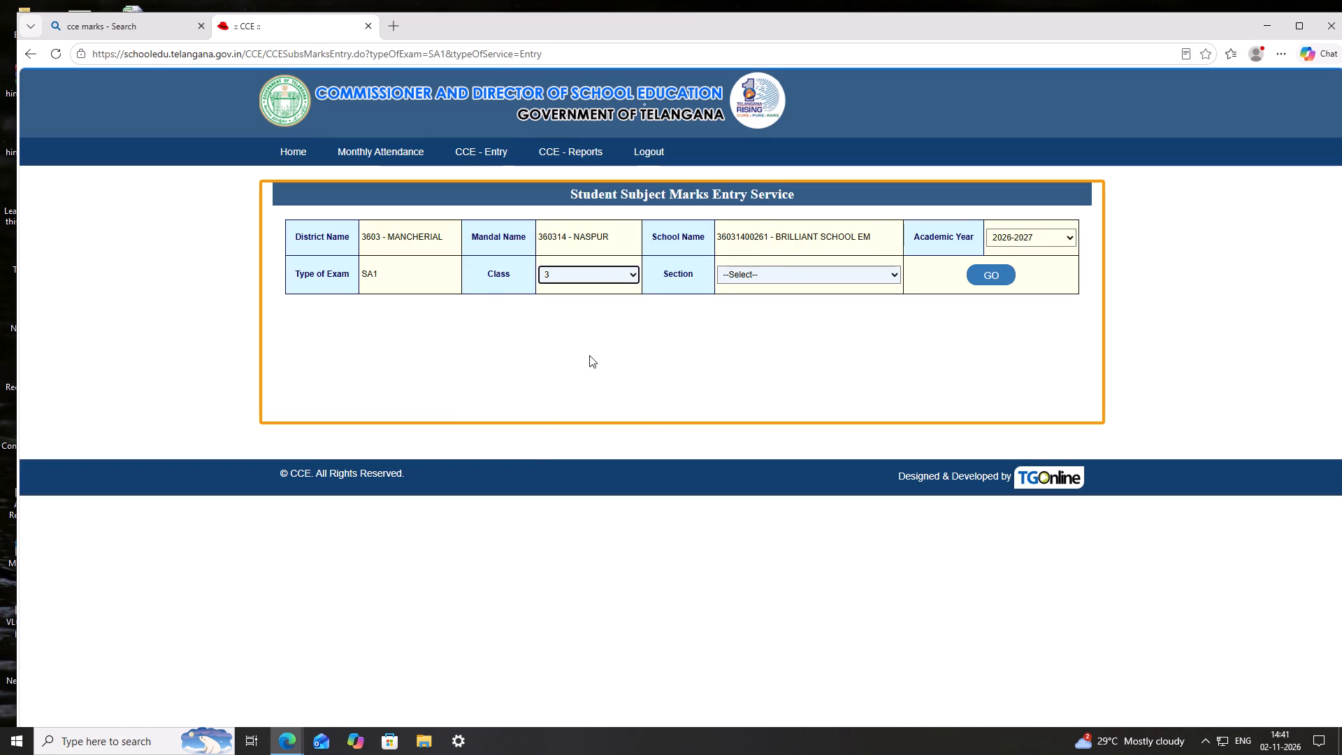
{"action": "left_click", "coordinate": [759, 273]}
{"action": "left_click", "coordinate": [761, 307]}
{"action": "left_click", "coordinate": [1005, 272]}
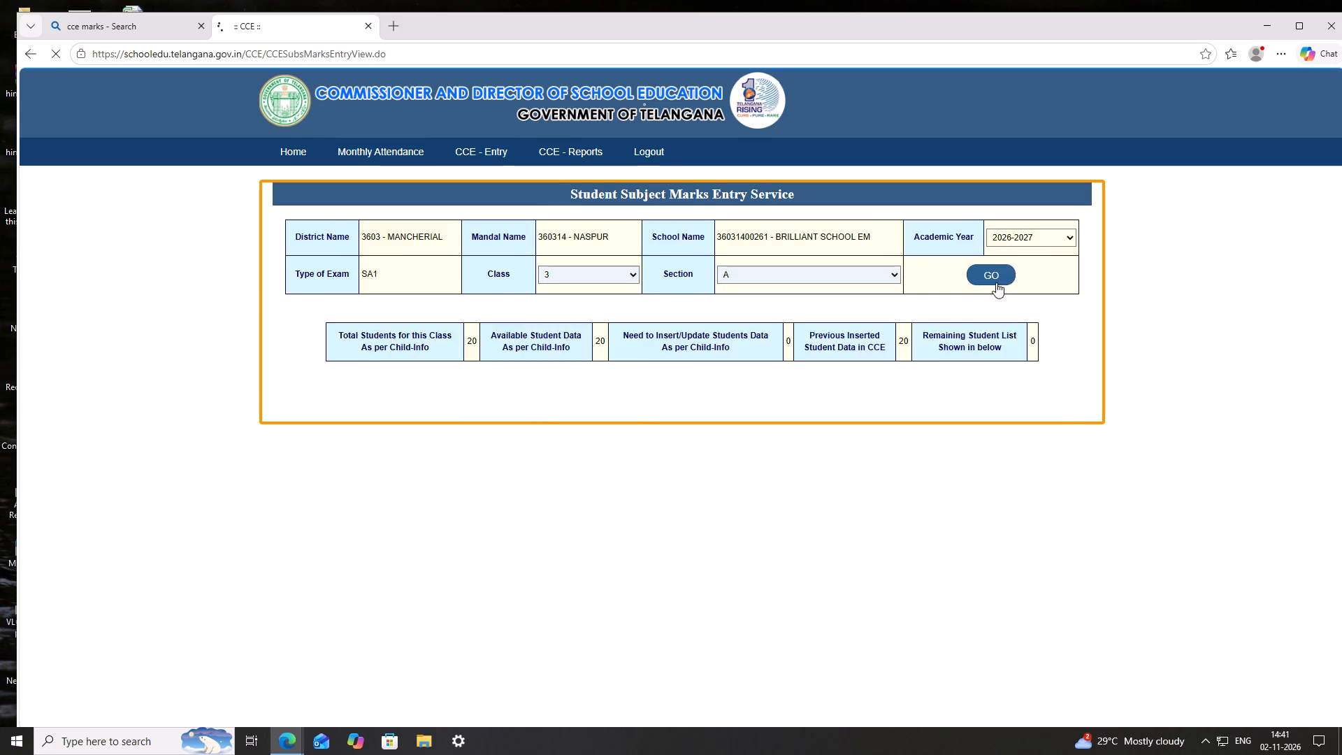
{"action": "scroll", "coordinate": [353, 562], "scroll_direction": "down", "scroll_amount": 16}
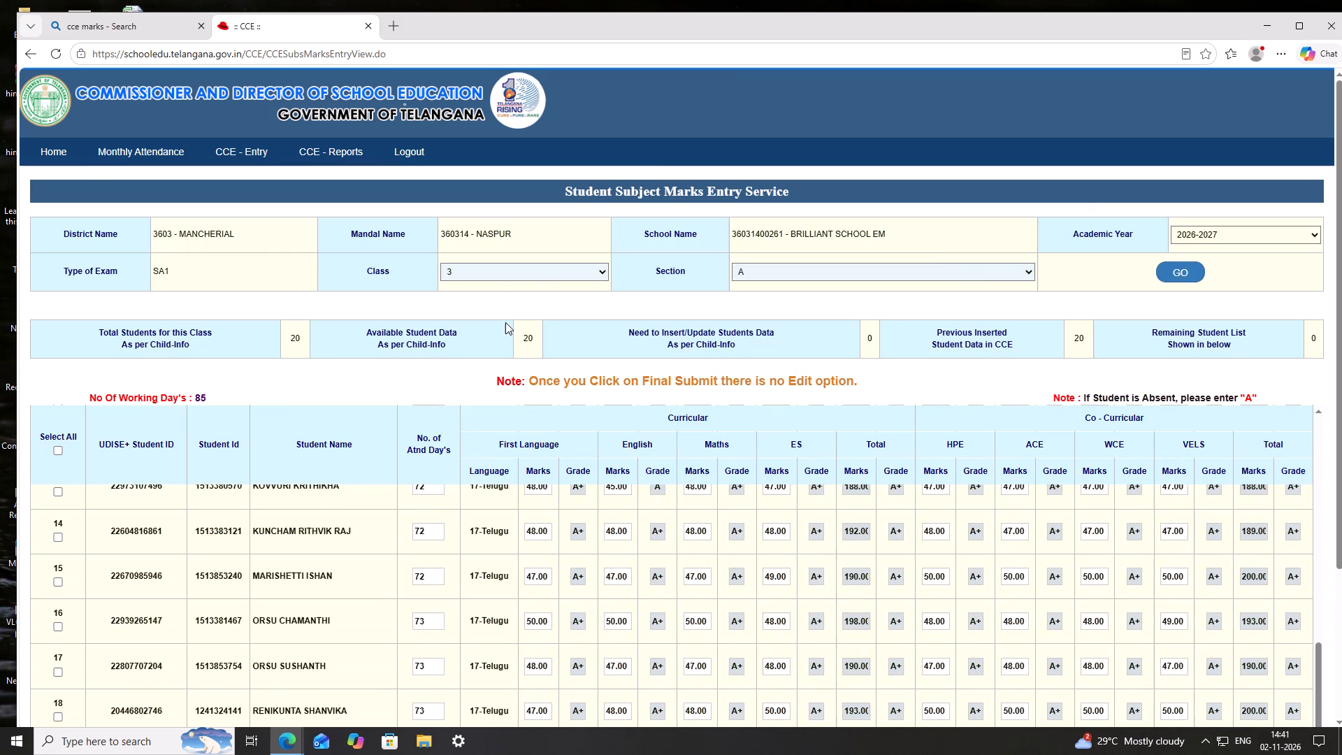
Load the SA1 marks for class 4, section A, and look through the student entries.
{"action": "left_click", "coordinate": [500, 271]}
{"action": "left_click", "coordinate": [493, 362]}
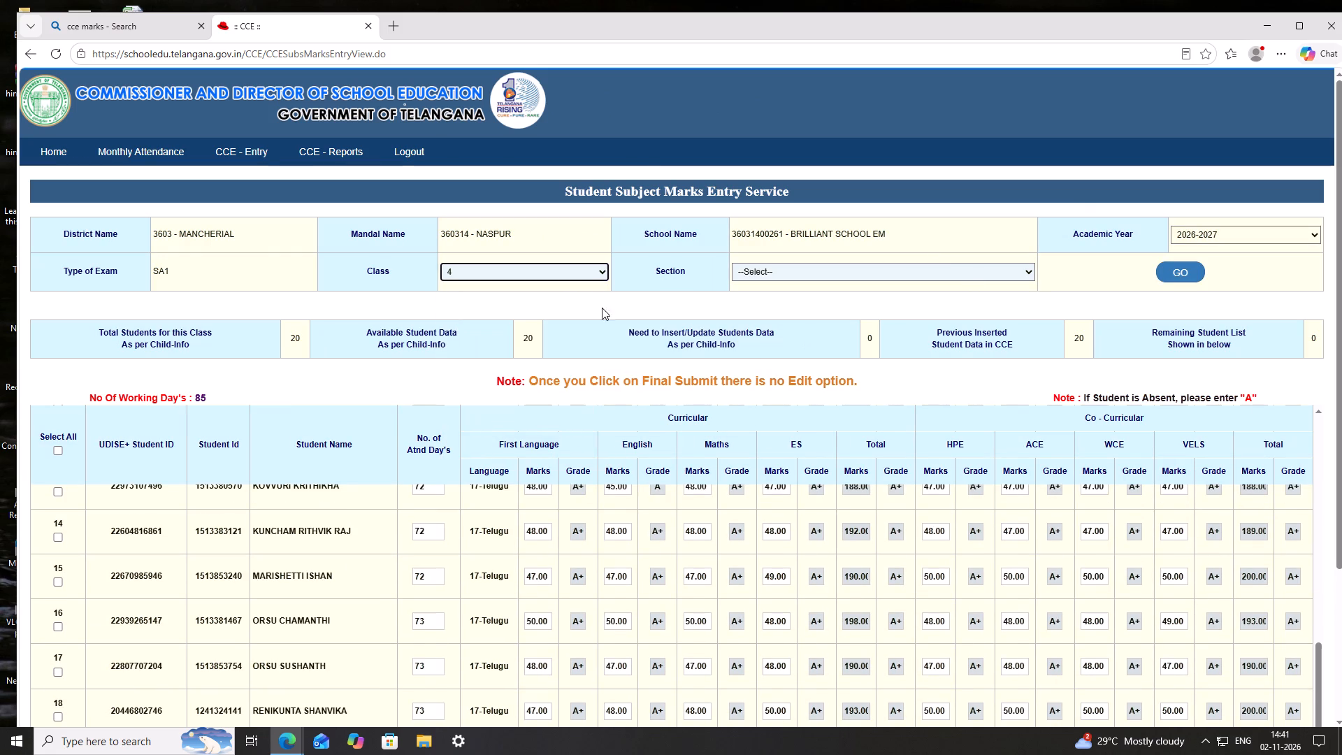
{"action": "left_click", "coordinate": [686, 264]}
{"action": "left_click", "coordinate": [744, 264]}
{"action": "left_click", "coordinate": [770, 313]}
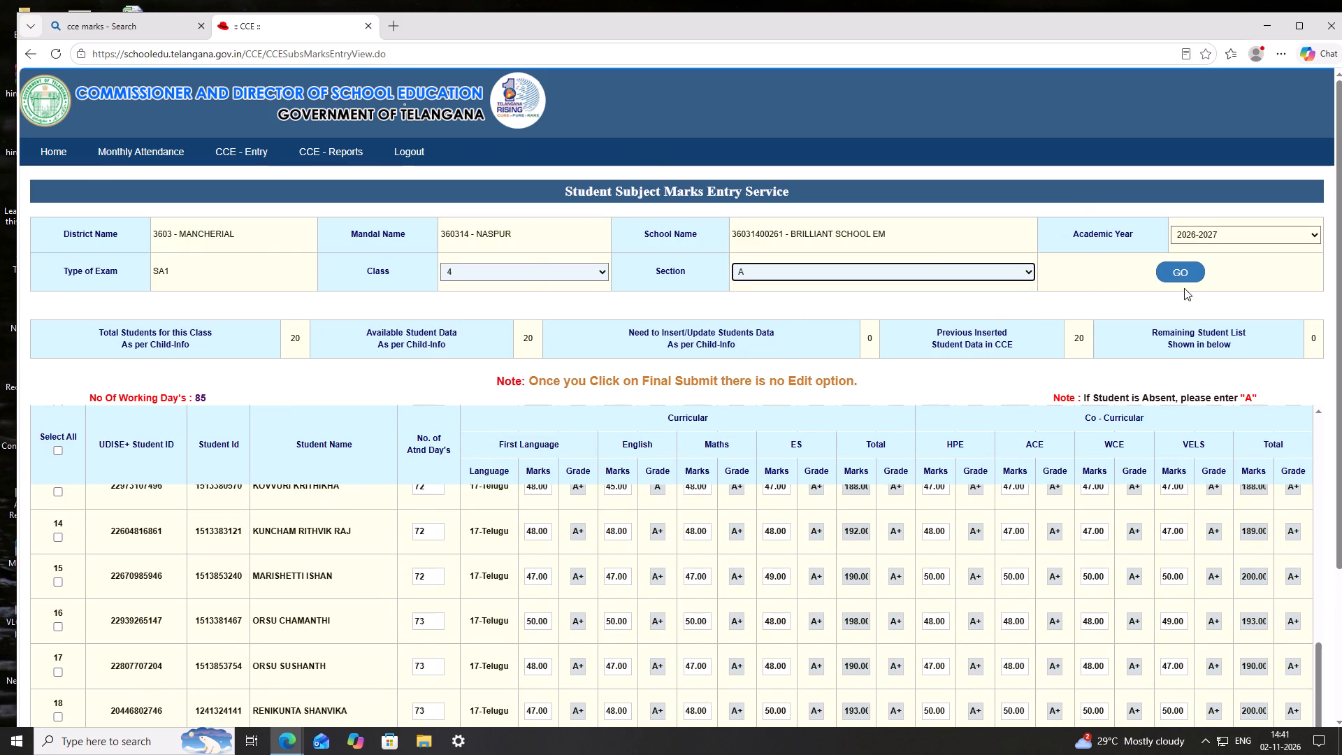
{"action": "left_click", "coordinate": [1171, 275]}
{"action": "scroll", "coordinate": [943, 419], "scroll_direction": "down", "scroll_amount": 14}
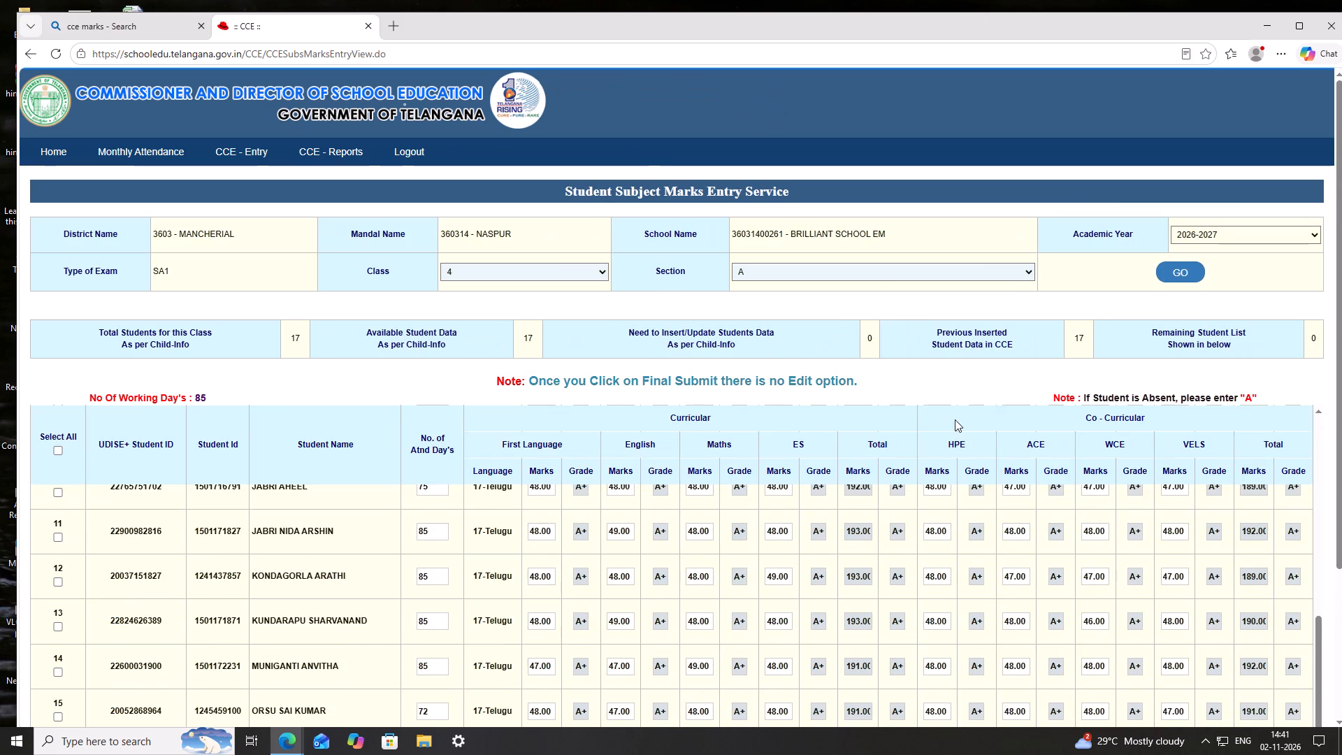
{"action": "scroll", "coordinate": [955, 419], "scroll_direction": "down", "scroll_amount": 7}
{"action": "scroll", "coordinate": [922, 307], "scroll_direction": "down", "scroll_amount": 4}
{"action": "scroll", "coordinate": [936, 431], "scroll_direction": "down", "scroll_amount": 5}
{"action": "scroll", "coordinate": [853, 442], "scroll_direction": "up", "scroll_amount": 6}
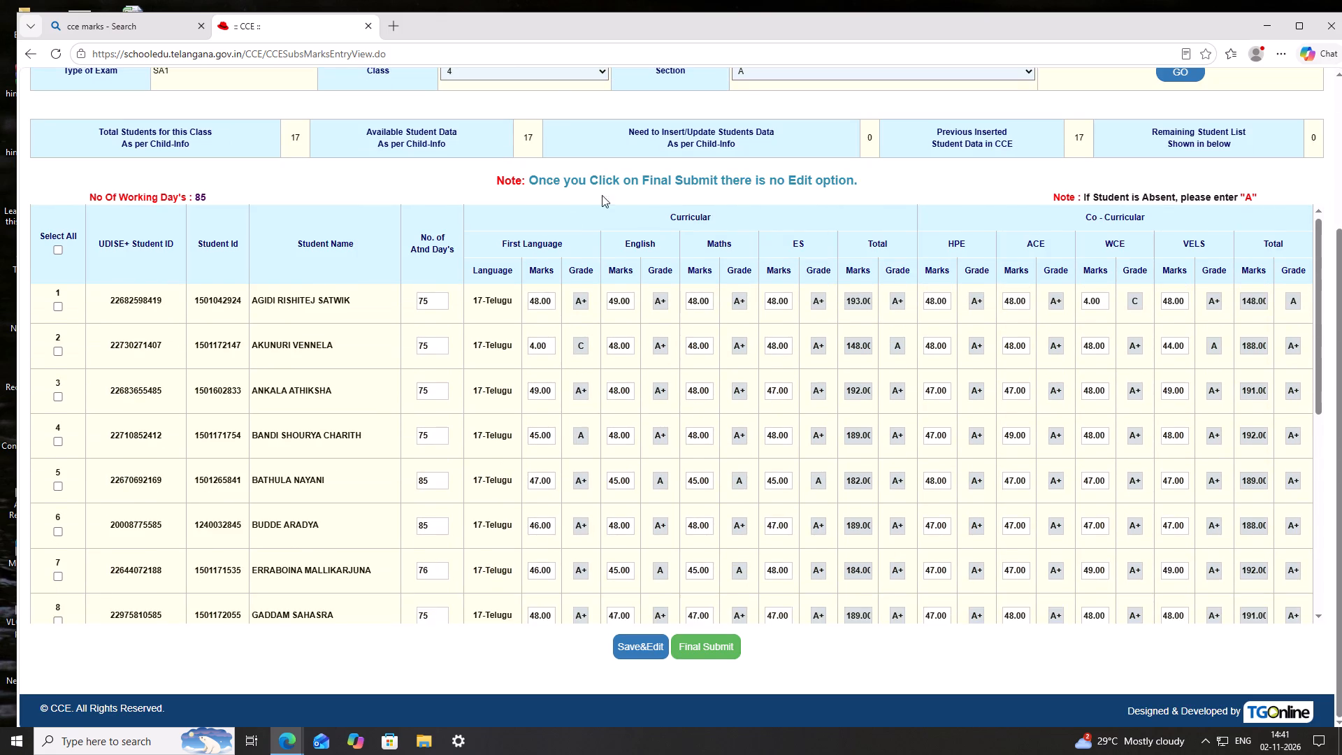
{"action": "scroll", "coordinate": [632, 215], "scroll_direction": "up", "scroll_amount": 5}
{"action": "scroll", "coordinate": [551, 103], "scroll_direction": "up", "scroll_amount": 3}
Load the SA1 marks for class 5, section A, and look through the student entries.
{"action": "left_click", "coordinate": [540, 285]}
{"action": "left_click", "coordinate": [550, 275]}
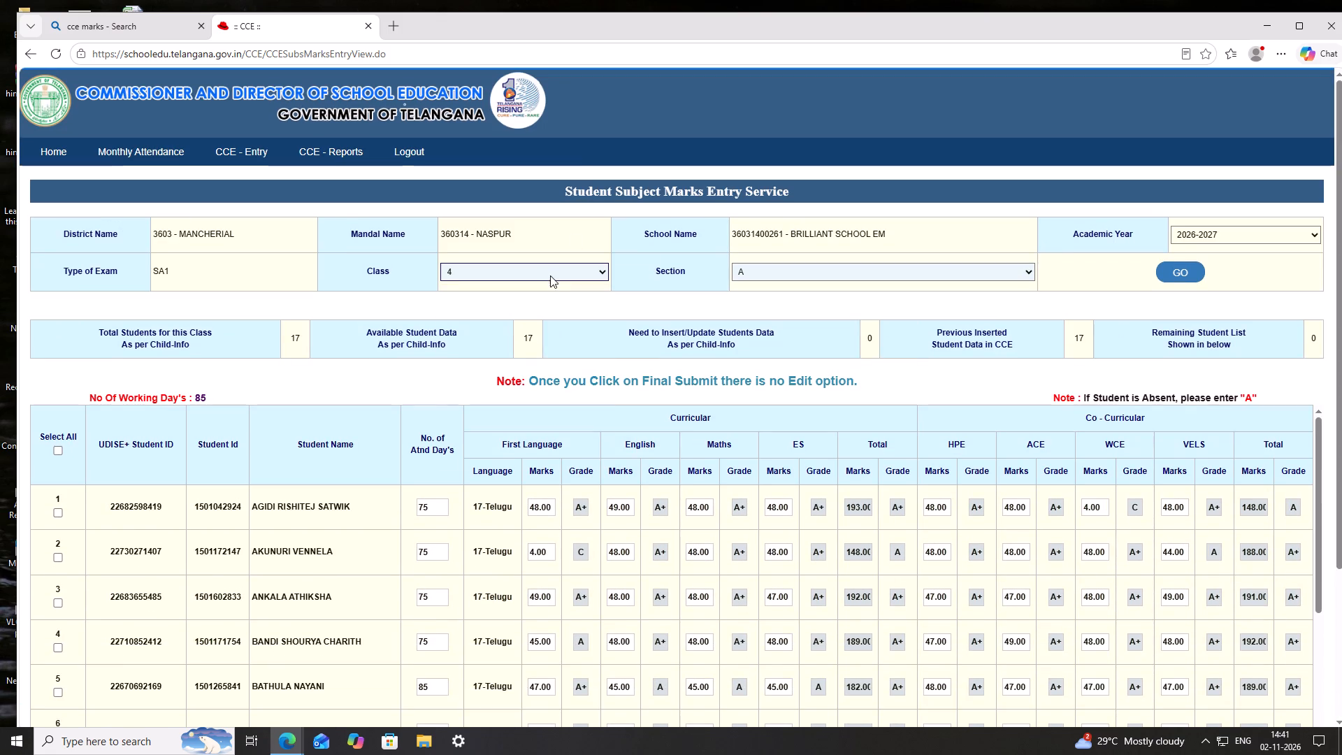
{"action": "left_click", "coordinate": [518, 380]}
{"action": "left_click", "coordinate": [900, 264]}
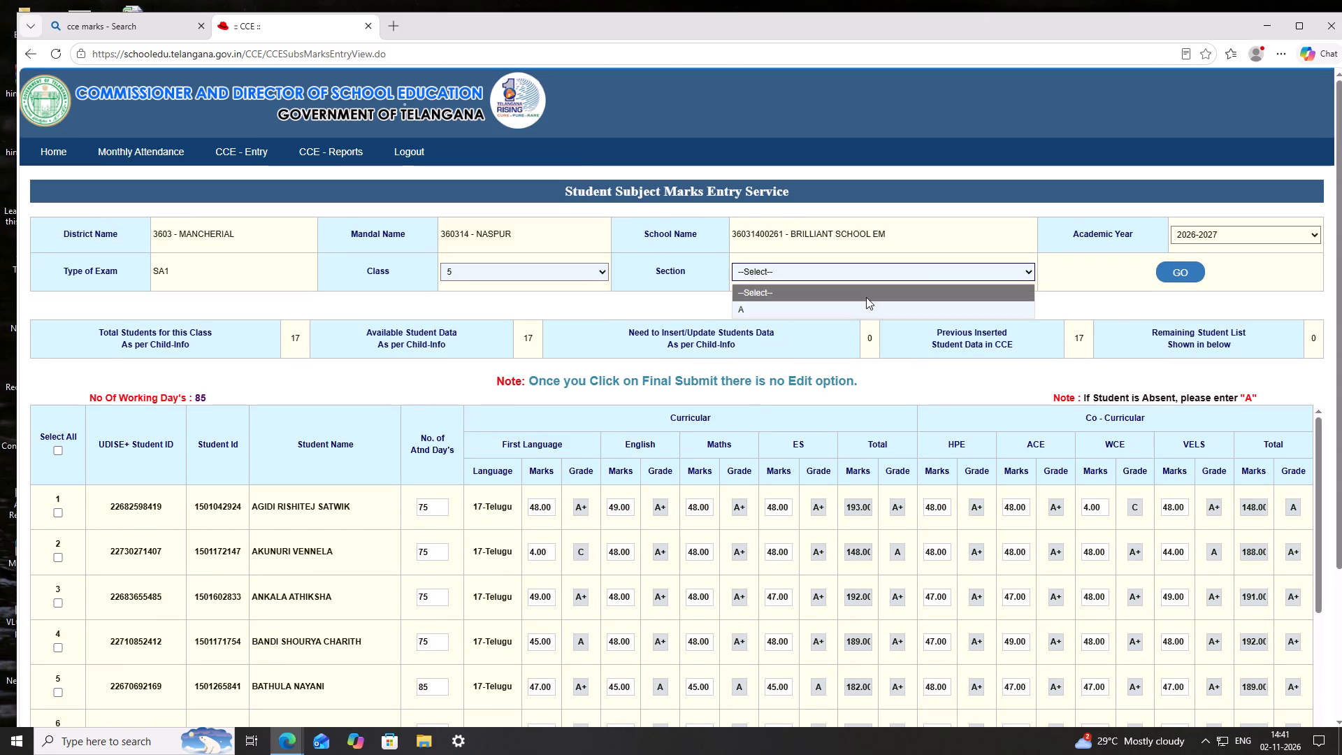
{"action": "left_click", "coordinate": [856, 307]}
{"action": "left_click", "coordinate": [1170, 270]}
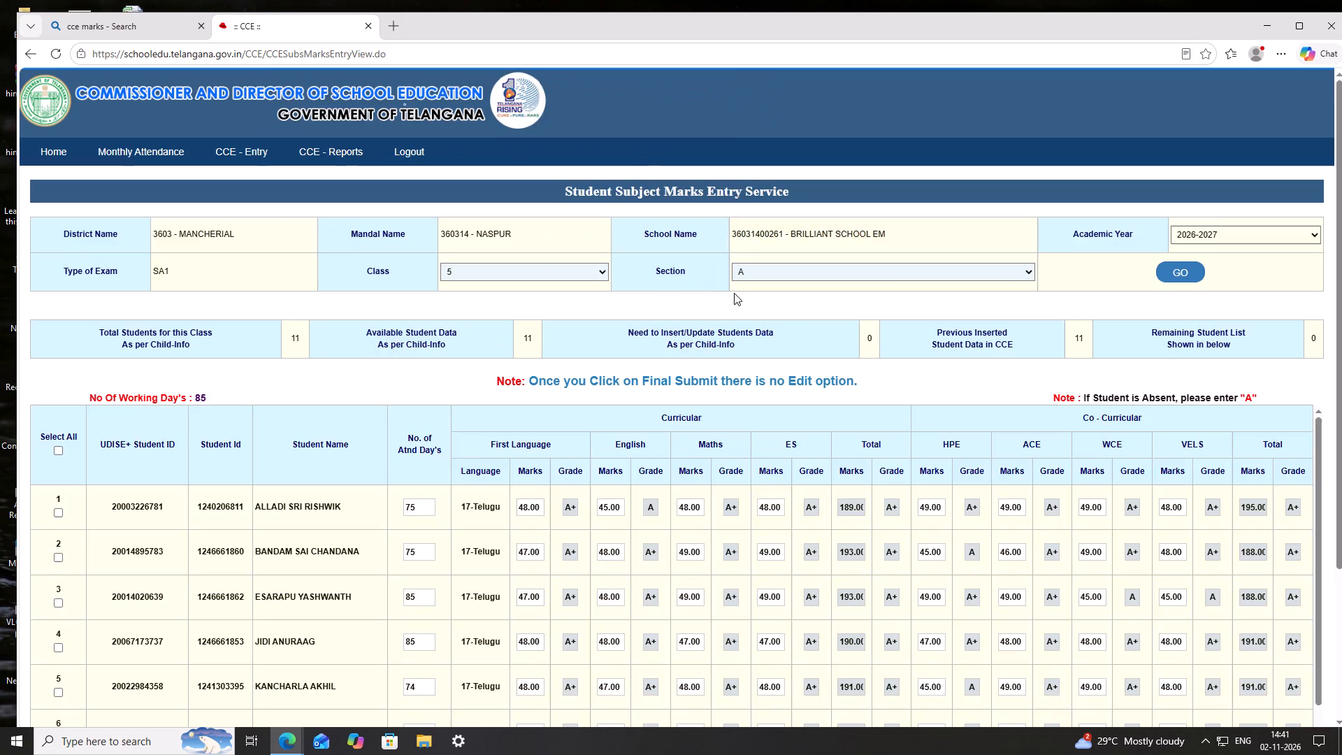
{"action": "scroll", "coordinate": [718, 298], "scroll_direction": "down", "scroll_amount": 8}
{"action": "scroll", "coordinate": [679, 371], "scroll_direction": "down", "scroll_amount": 20}
{"action": "scroll", "coordinate": [678, 405], "scroll_direction": "up", "scroll_amount": 8}
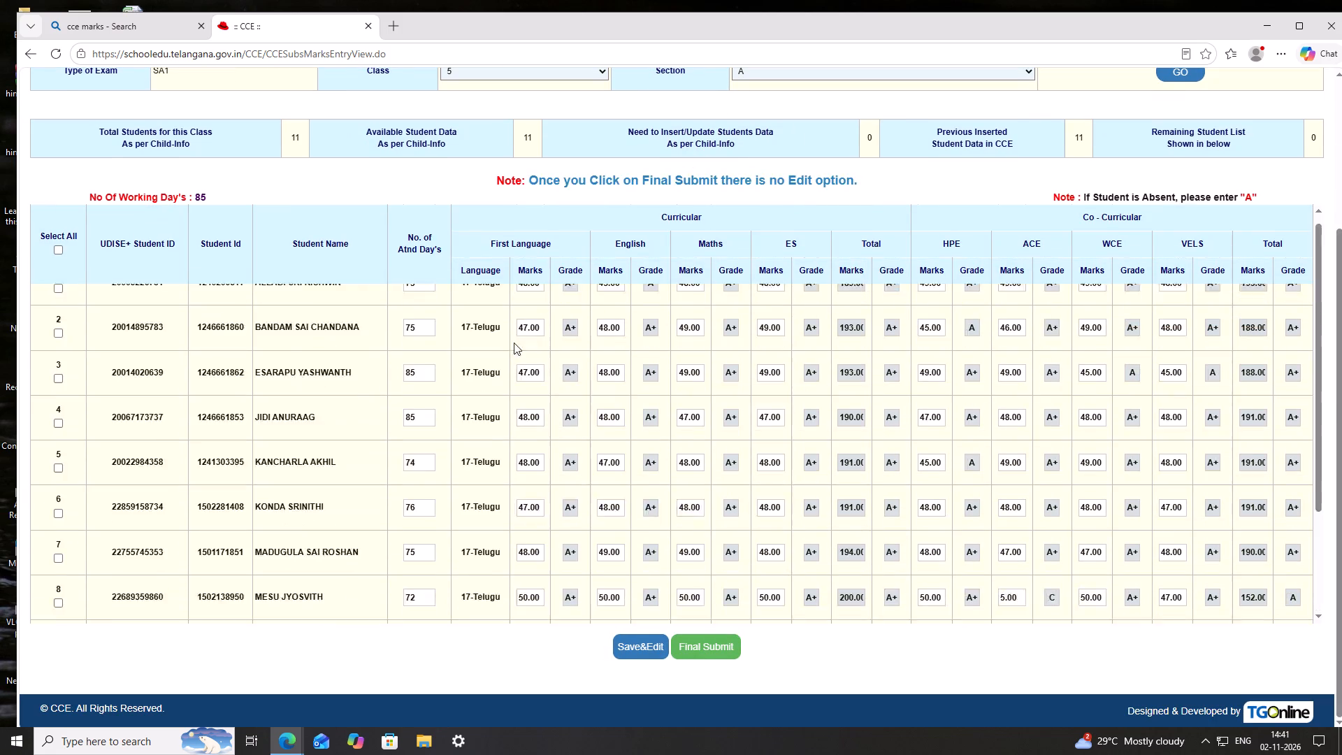
{"action": "scroll", "coordinate": [434, 282], "scroll_direction": "up", "scroll_amount": 7}
Load the SA1 marks entry table for class 6, section A, and check its student rows.
{"action": "left_click", "coordinate": [491, 274]}
{"action": "left_click", "coordinate": [493, 395]}
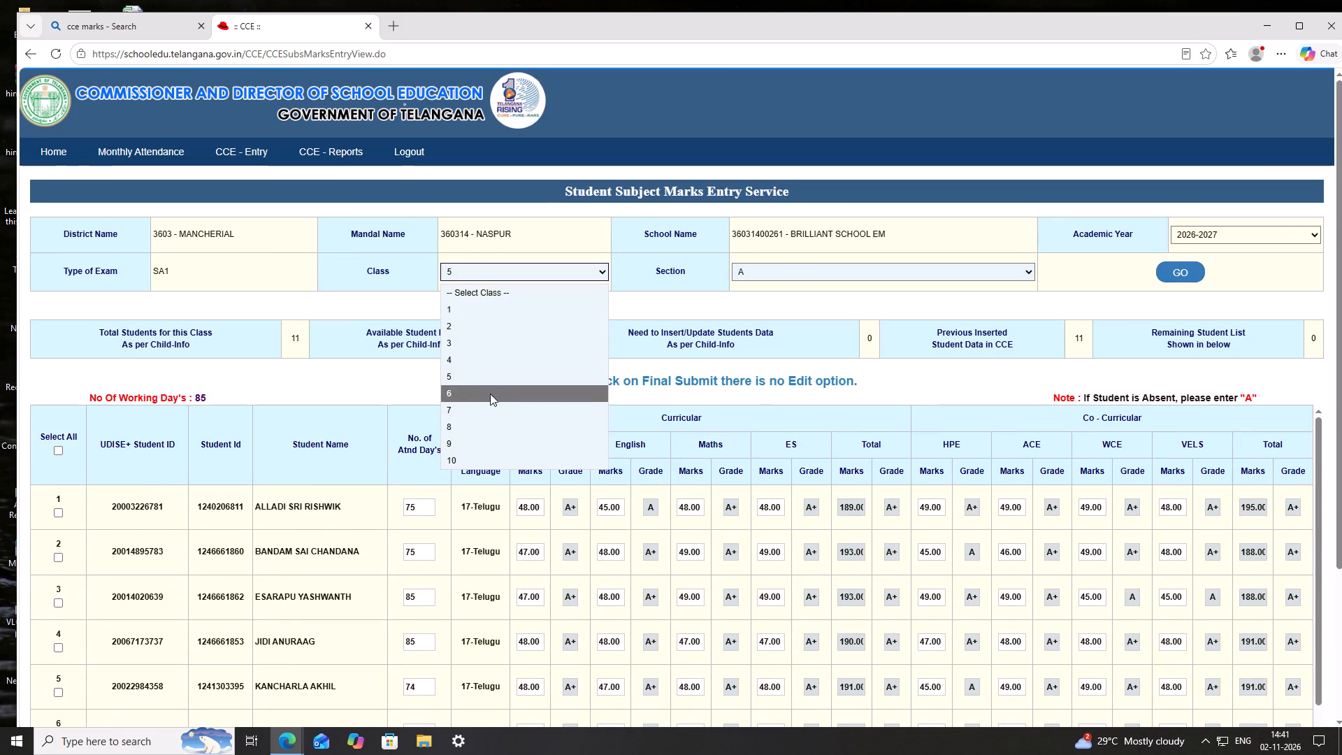
{"action": "left_click", "coordinate": [793, 263]}
{"action": "left_click", "coordinate": [767, 311]}
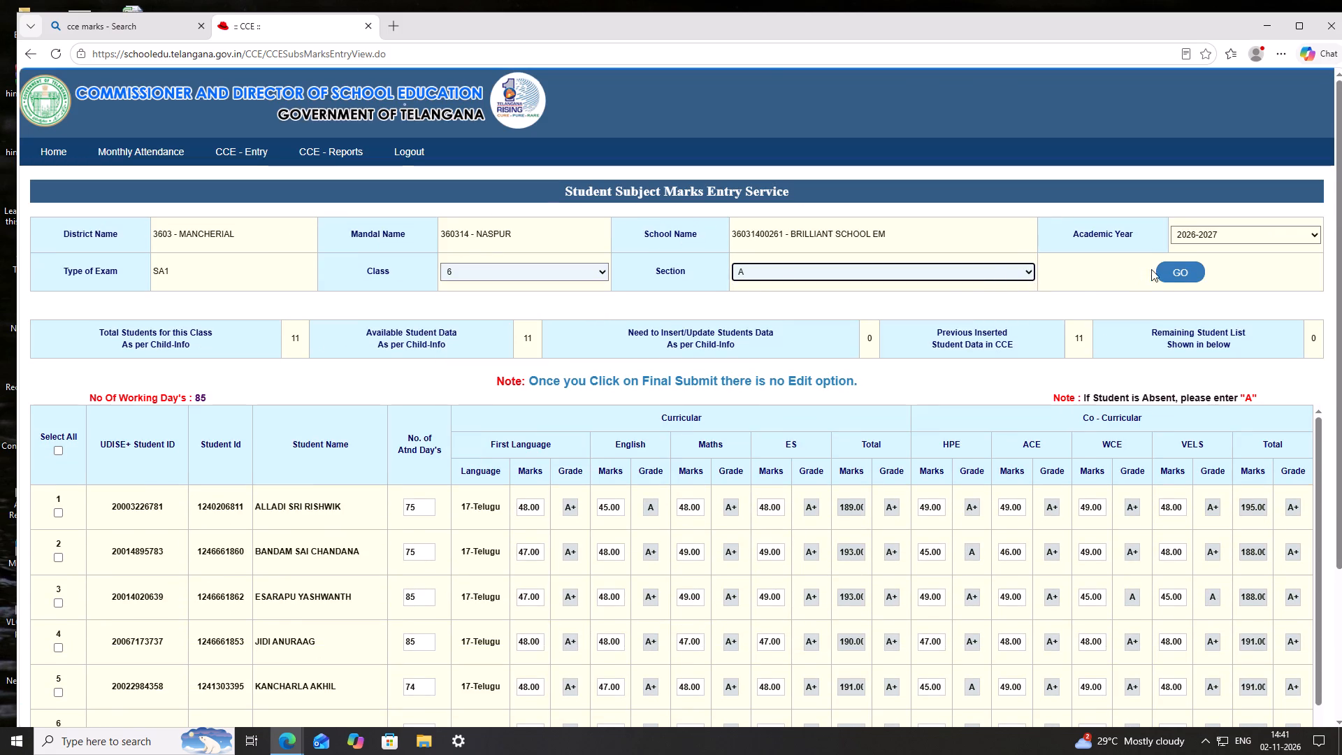
{"action": "left_click", "coordinate": [1171, 271]}
{"action": "scroll", "coordinate": [653, 348], "scroll_direction": "down", "scroll_amount": 9}
{"action": "scroll", "coordinate": [649, 357], "scroll_direction": "down", "scroll_amount": 14}
{"action": "scroll", "coordinate": [633, 415], "scroll_direction": "down", "scroll_amount": 6}
{"action": "scroll", "coordinate": [635, 402], "scroll_direction": "up", "scroll_amount": 7}
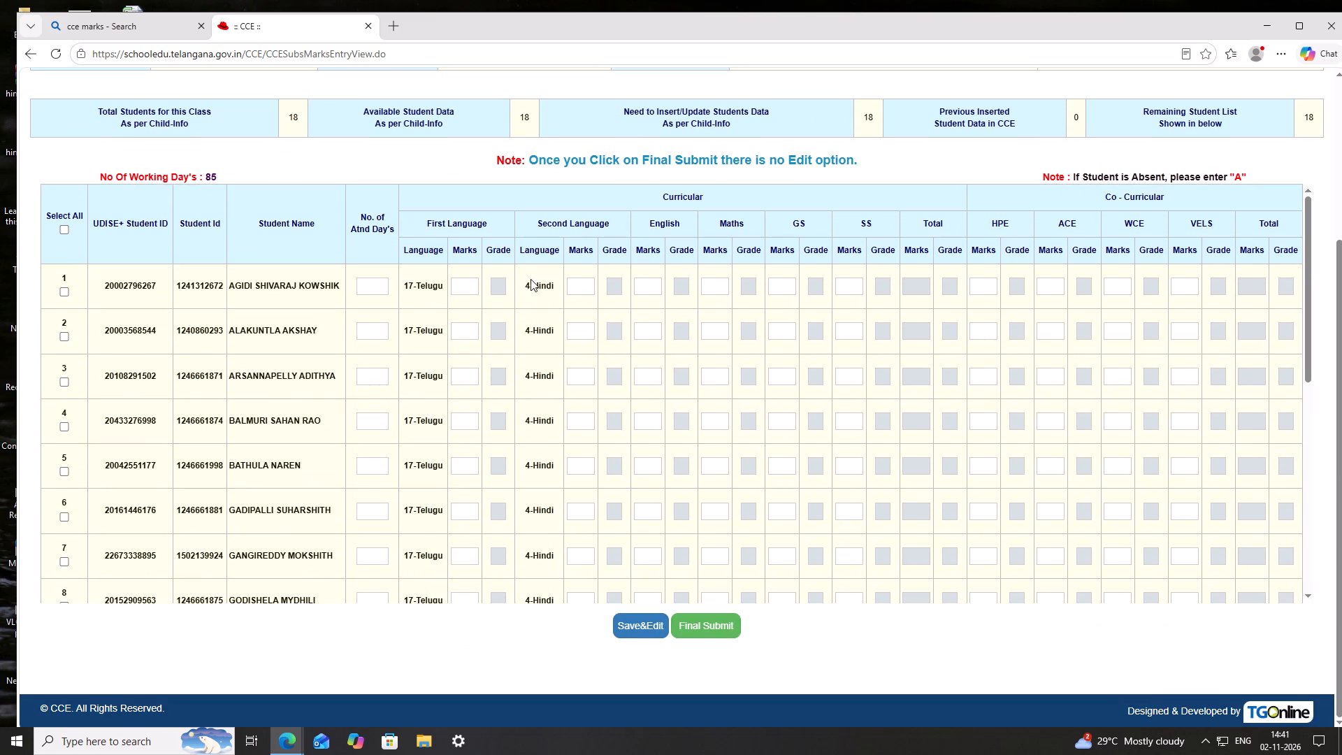
{"action": "scroll", "coordinate": [773, 347], "scroll_direction": "up", "scroll_amount": 5}
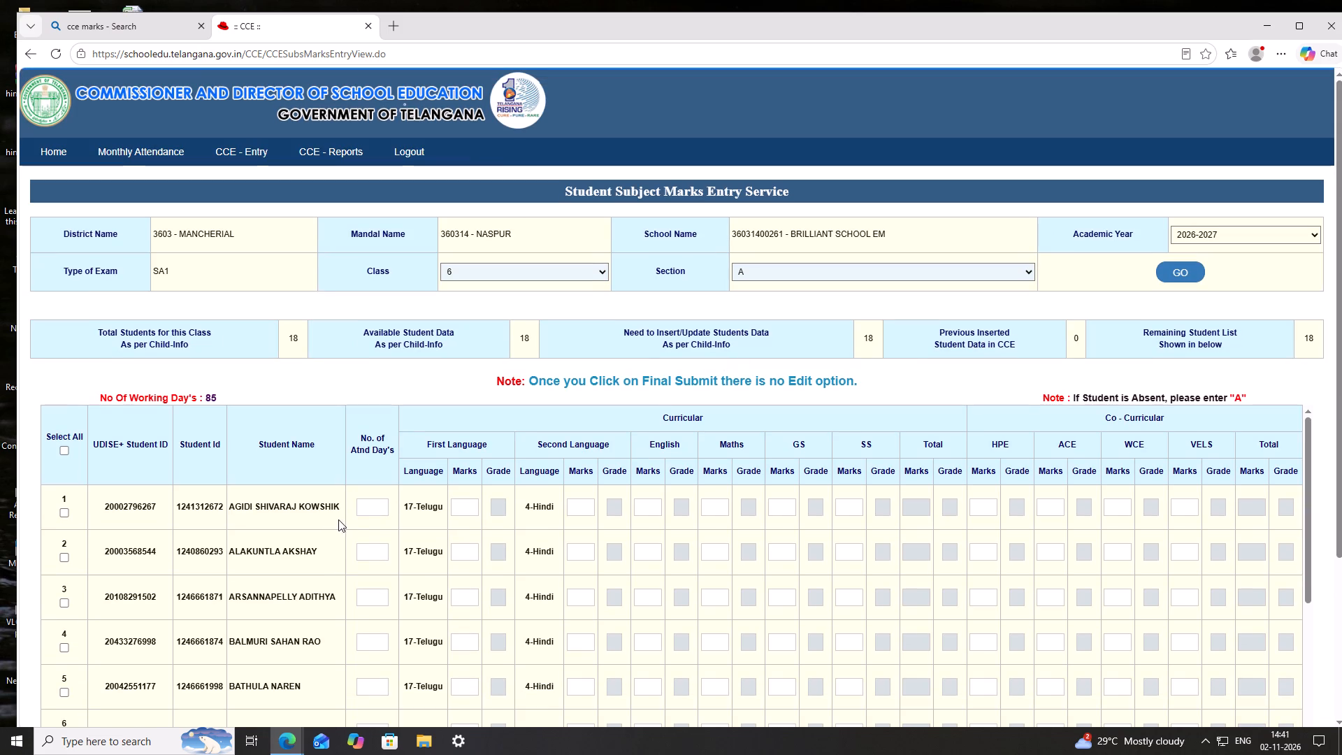
Enter 79 attended days for the first student in the class 6 table.
{"action": "left_click", "coordinate": [369, 517]}
{"action": "left_click", "coordinate": [400, 501]}
{"action": "left_click", "coordinate": [373, 498]}
{"action": "left_click", "coordinate": [360, 510]}
{"action": "type", "text": "79"}
{"action": "key", "text": "Tab"}
Enter the first student's language marks: 78 in Telugu and 75 in Hindi.
{"action": "type", "text": "85"}
{"action": "key", "text": "Tab"}
{"action": "key", "text": "Tab"}
{"action": "key", "text": "Delete"}
{"action": "key", "text": "Return"}
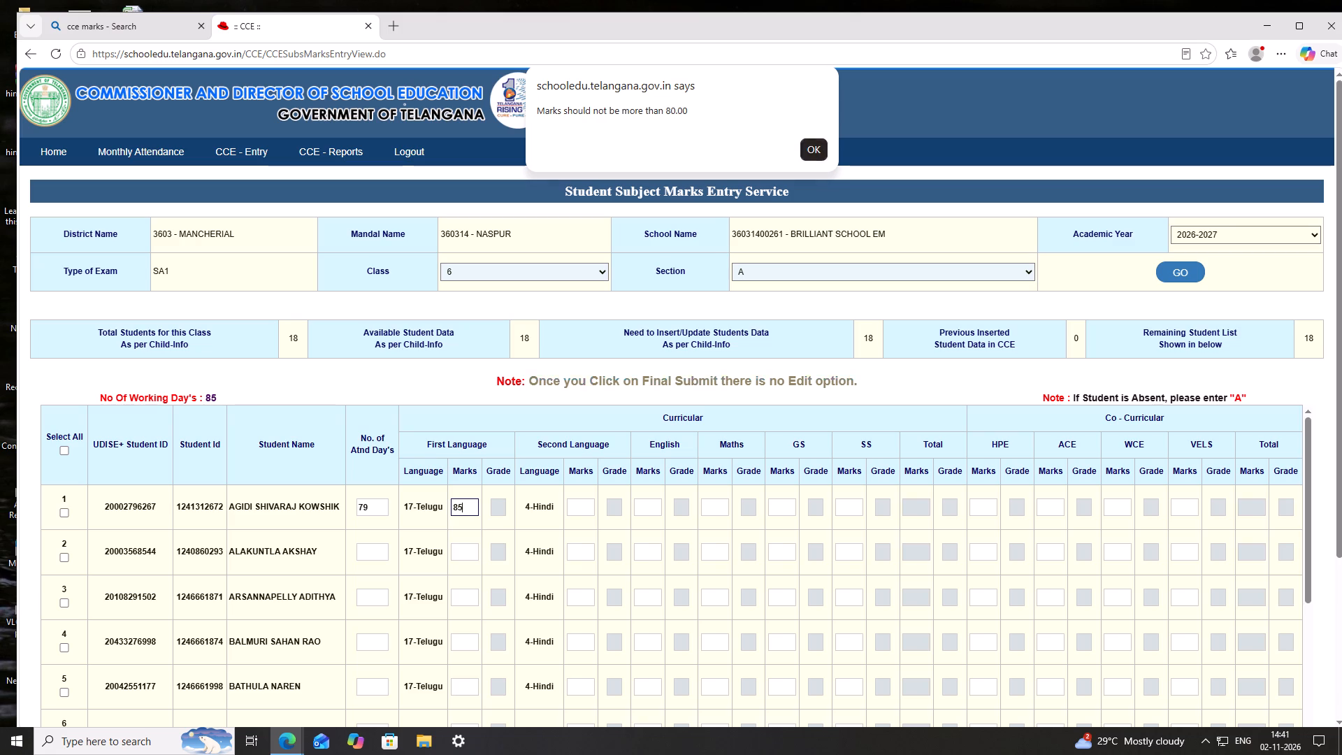
{"action": "type", "text": "78"}
{"action": "key", "text": "Tab"}
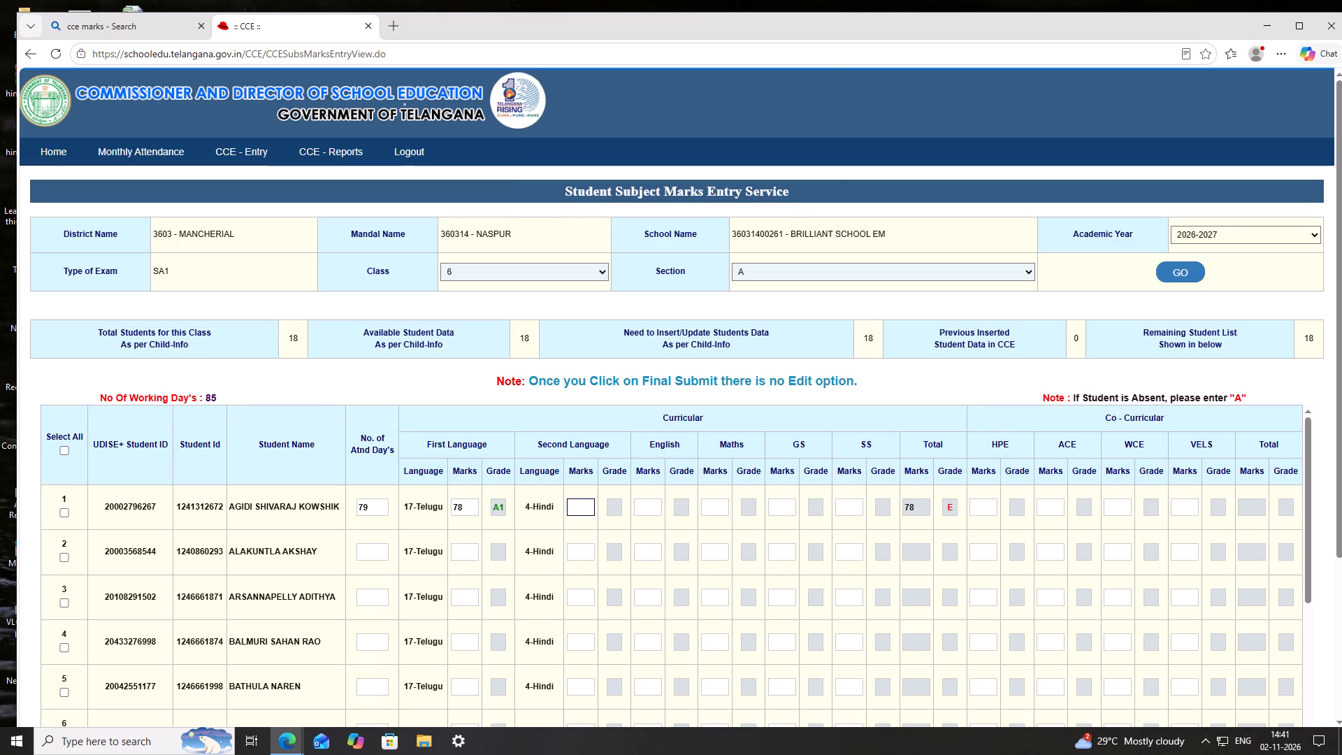
{"action": "type", "text": "75"}
{"action": "key", "text": "Tab"}
Enter the first student's remaining curricular marks: English 78, Maths 75, GS 78 and SS 79.
{"action": "key", "text": "6"}
{"action": "key", "text": "BackSpace"}
{"action": "key", "text": "Page_Up"}
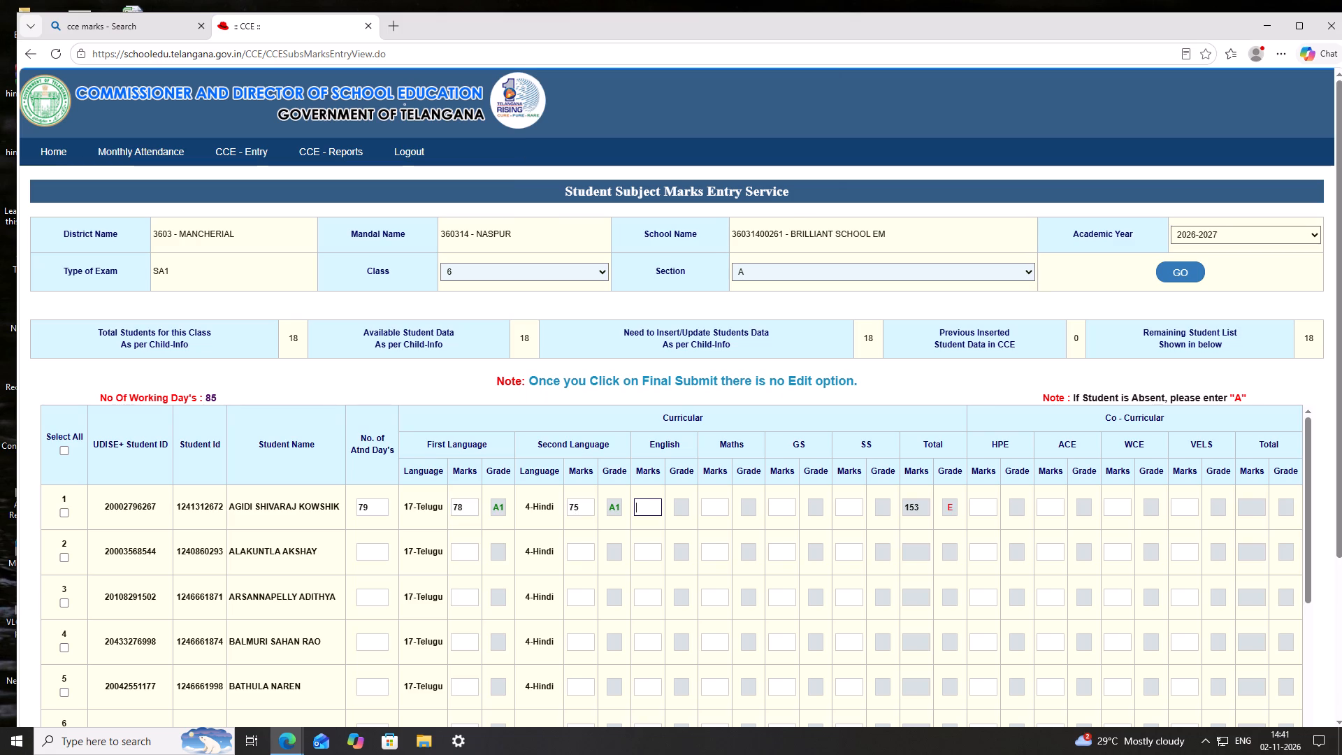
{"action": "key", "text": "7"}
{"action": "key", "text": "8"}
{"action": "key", "text": "Tab"}
{"action": "type", "text": "75"}
{"action": "key", "text": "Tab"}
{"action": "type", "text": "78"}
{"action": "key", "text": "Tab"}
{"action": "type", "text": "79"}
{"action": "key", "text": "Tab"}
Enter the first student's co-curricular marks: 48 in HPE and 45 in ACE.
{"action": "type", "text": "74"}
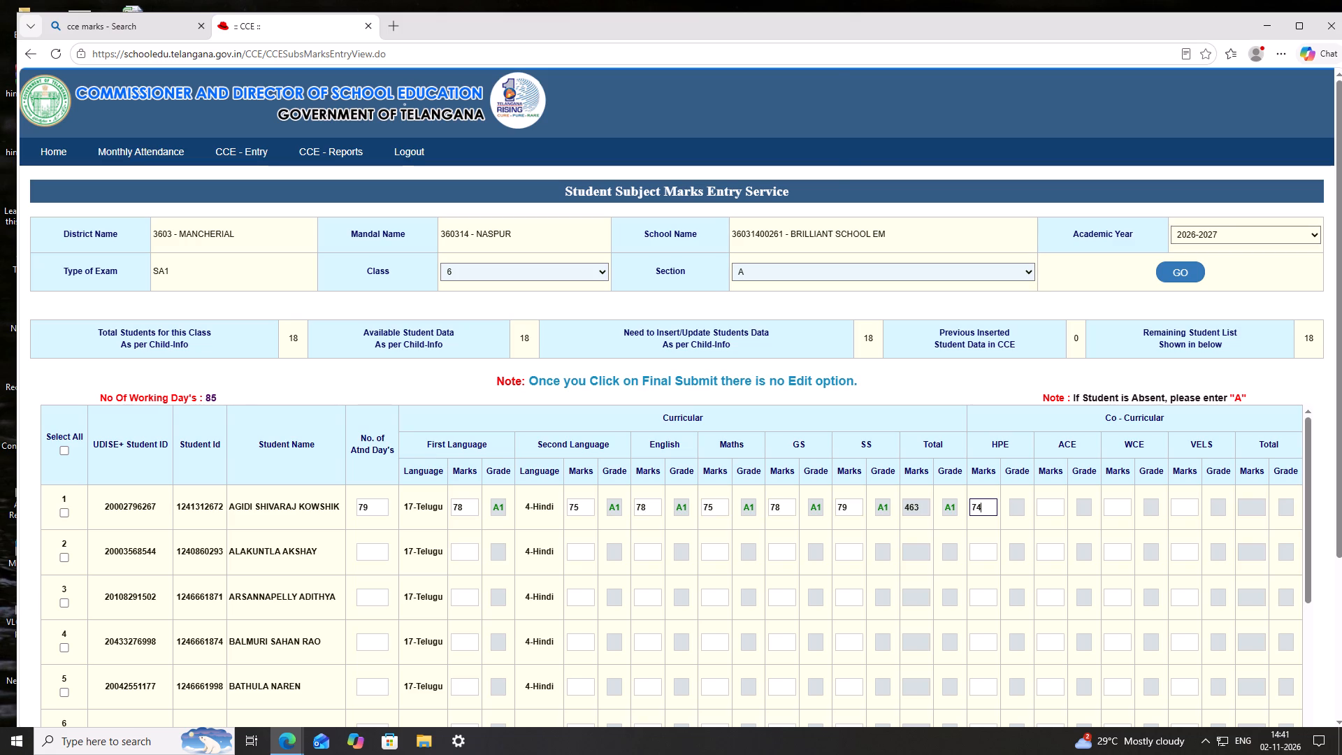
{"action": "key", "text": "Tab"}
{"action": "type", "text": "785"}
{"action": "type", "text": "\\\\"}
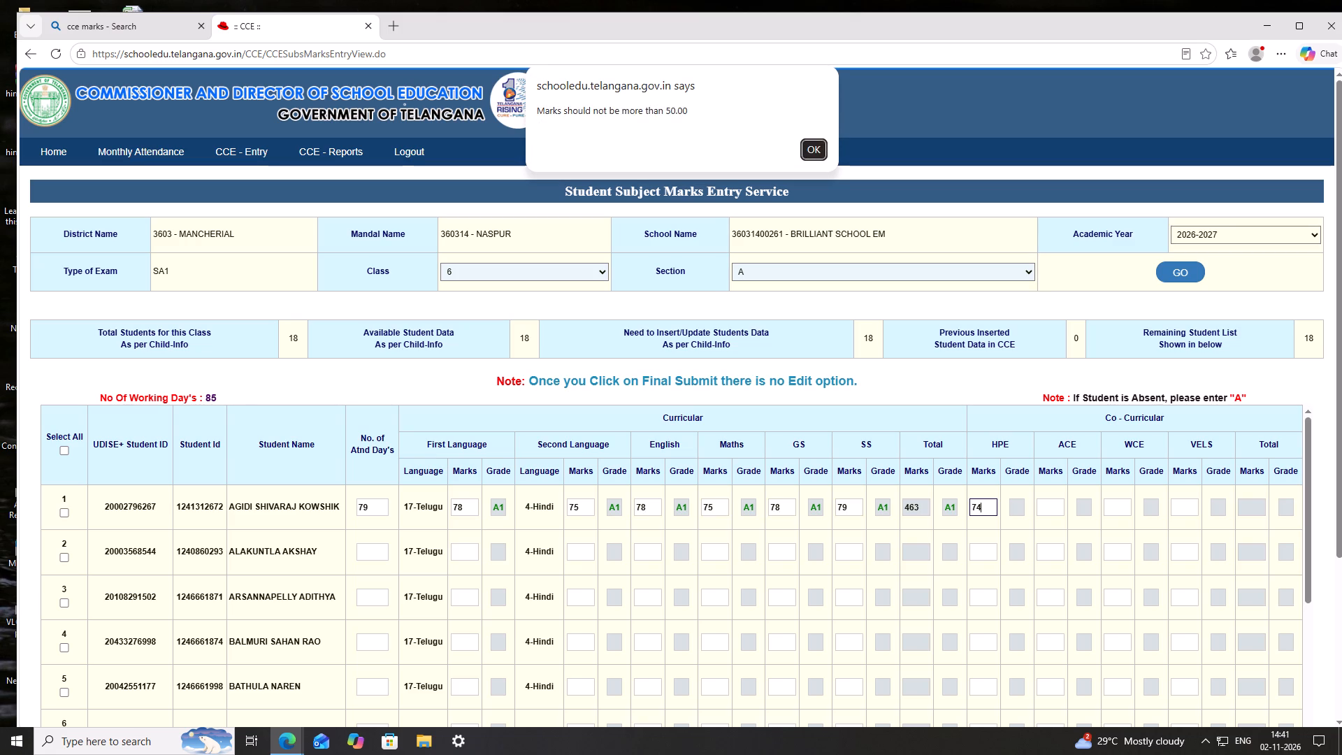
{"action": "key", "text": "Return"}
{"action": "type", "text": "48"}
{"action": "key", "text": "Tab"}
{"action": "type", "text": "4566"}
{"action": "key", "text": "Tab"}
{"action": "type", "text": "46"}
{"action": "key", "text": "Tab"}
{"action": "key", "text": "Return"}
{"action": "type", "text": "45"}
{"action": "key", "text": "Tab"}
Complete the first student's co-curricular marks with 49 in WCE and 49 in VELS.
{"action": "type", "text": "49"}
{"action": "key", "text": "Tab"}
{"action": "type", "text": "498"}
{"action": "key", "text": "Tab"}
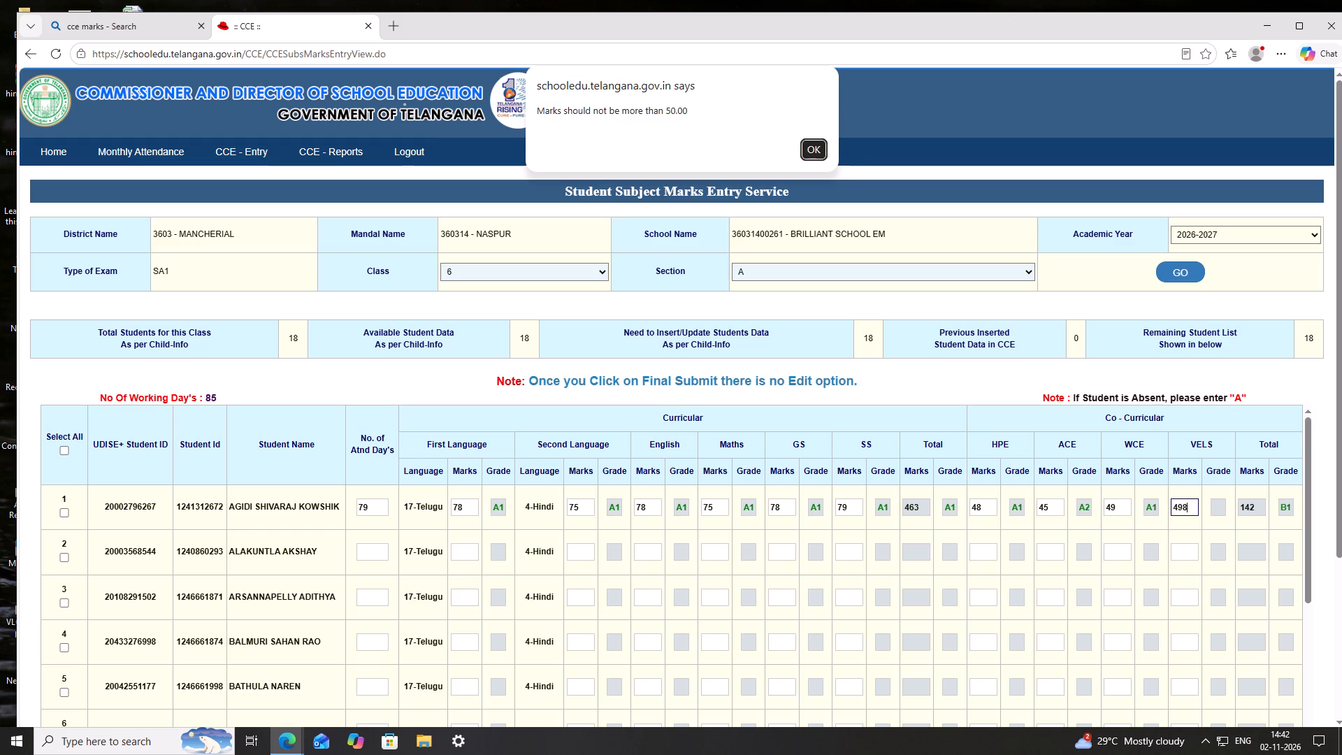
{"action": "key", "text": "bracketright"}
{"action": "key", "text": "Return"}
{"action": "type", "text": "49"}
{"action": "key", "text": "Tab"}
{"action": "type", "text": "50"}
{"action": "key", "text": "Tab"}
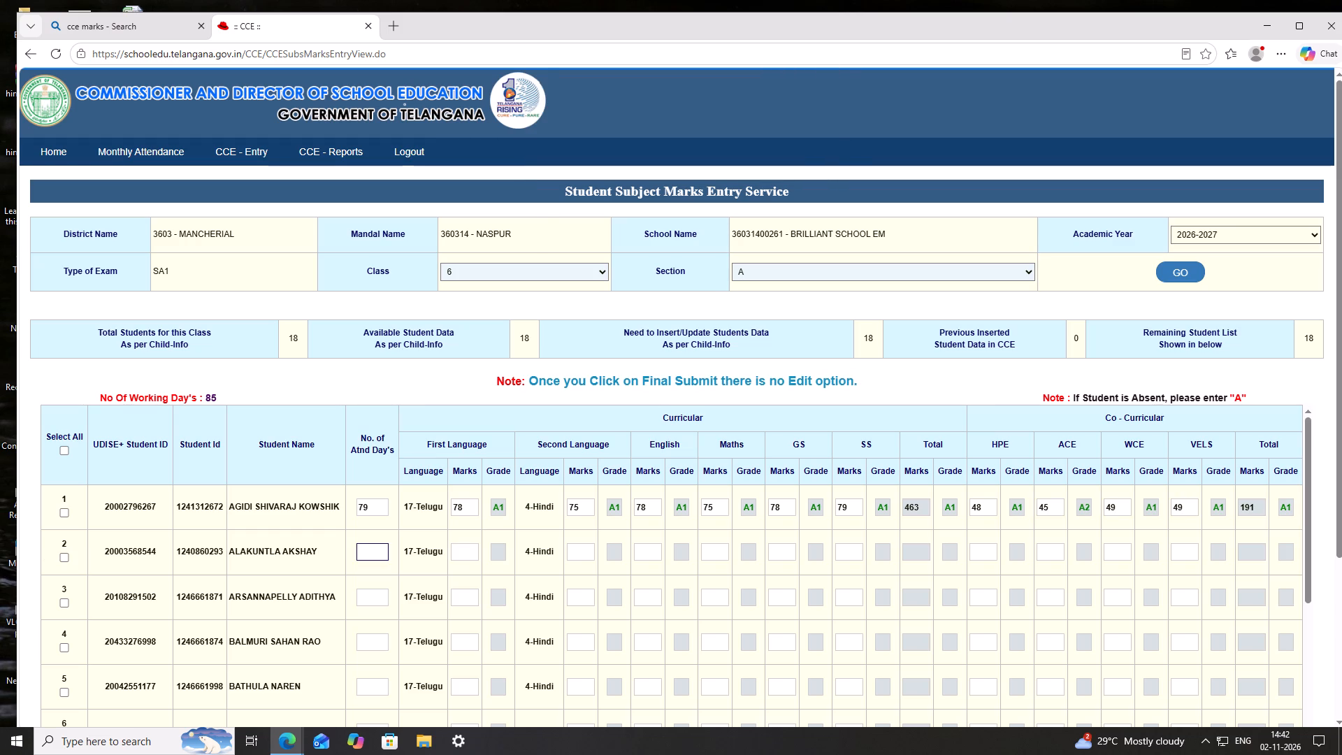
For the second student, enter 80 attended days and marks of 80 in Telugu, Hindi and English.
{"action": "type", "text": "80"}
{"action": "key", "text": "Tab"}
{"action": "type", "text": "808"}
{"action": "key", "text": "BackSpace"}
{"action": "key", "text": "Tab"}
{"action": "type", "text": "80"}
{"action": "key", "text": "Tab"}
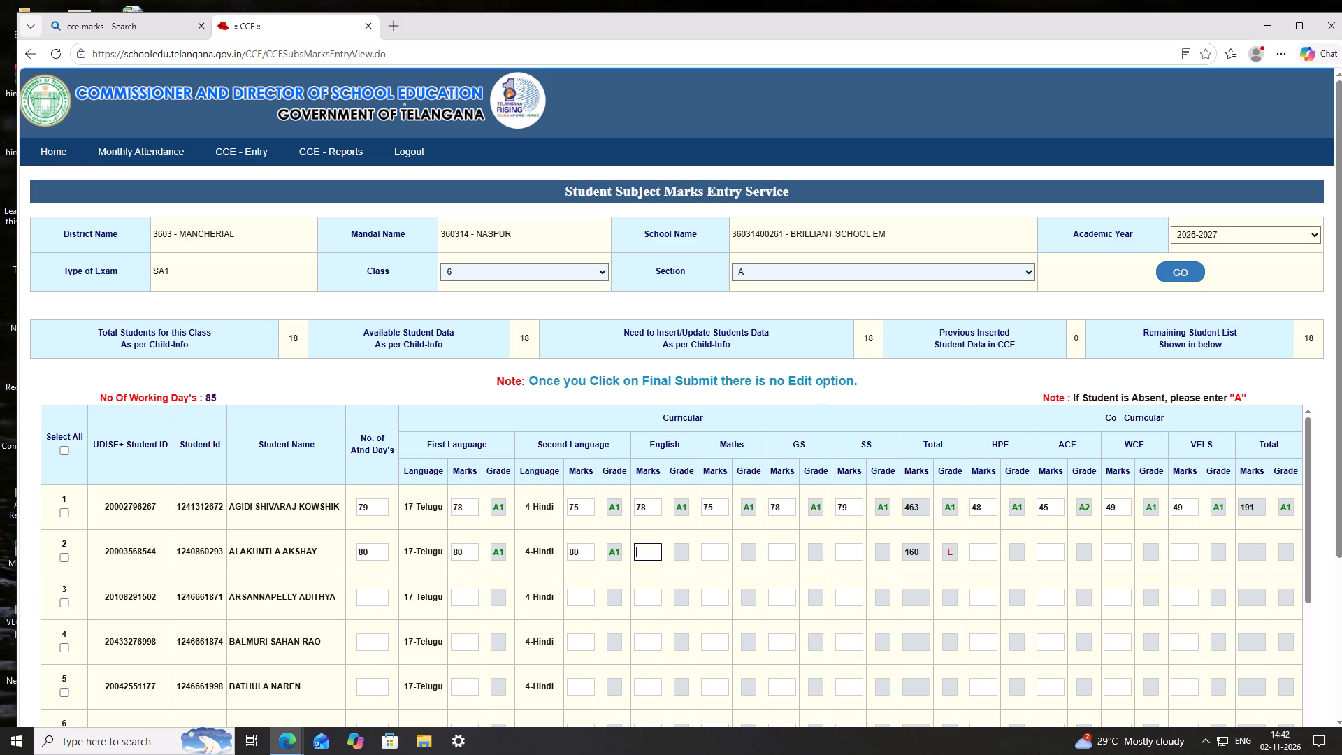
{"action": "type", "text": "80"}
{"action": "key", "text": "Tab"}
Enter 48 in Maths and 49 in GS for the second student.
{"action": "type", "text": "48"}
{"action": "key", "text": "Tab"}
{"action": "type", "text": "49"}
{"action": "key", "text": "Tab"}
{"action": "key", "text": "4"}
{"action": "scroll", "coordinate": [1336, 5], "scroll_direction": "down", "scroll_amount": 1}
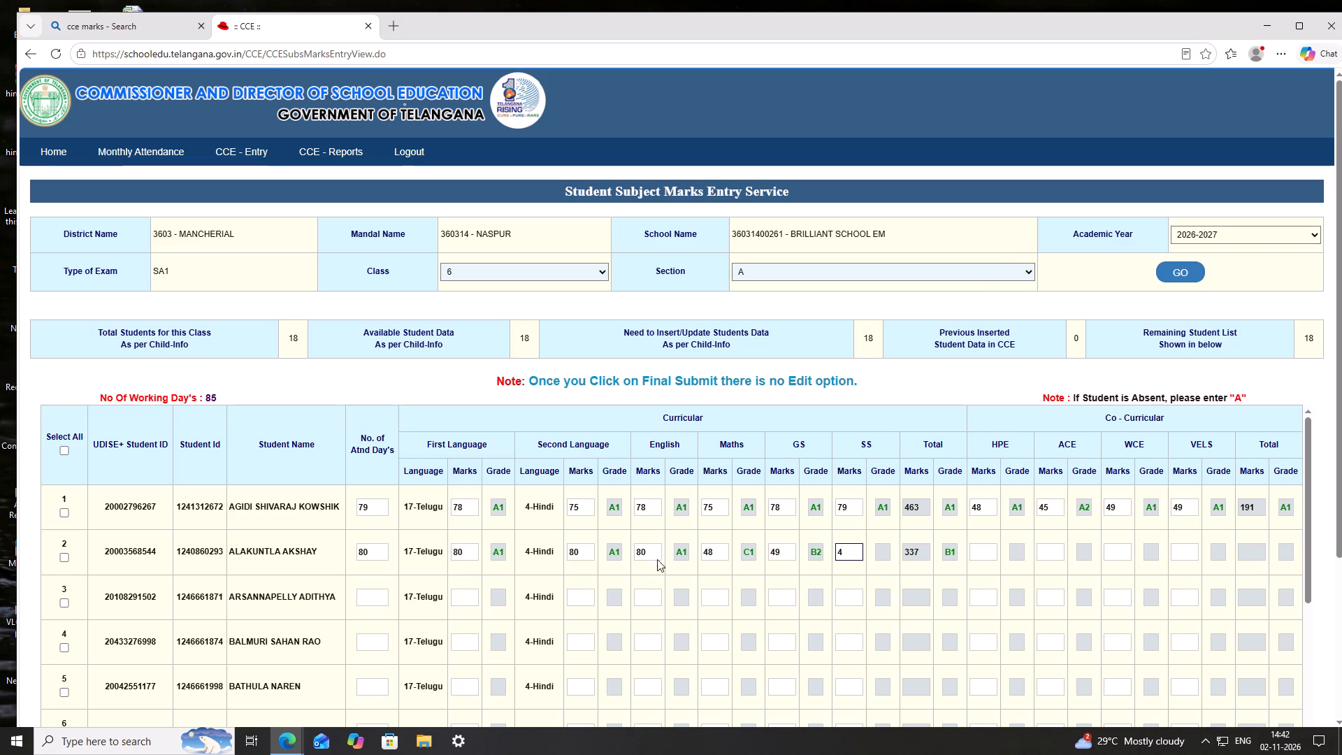
Set the second student's marks to 78 in Maths, 79 in GS and 75 in SS.
{"action": "double_click", "coordinate": [714, 547]}
{"action": "type", "text": "78"}
{"action": "key", "text": "Tab"}
{"action": "type", "text": "79"}
{"action": "key", "text": "Tab"}
{"action": "type", "text": "75"}
{"action": "key", "text": "Tab"}
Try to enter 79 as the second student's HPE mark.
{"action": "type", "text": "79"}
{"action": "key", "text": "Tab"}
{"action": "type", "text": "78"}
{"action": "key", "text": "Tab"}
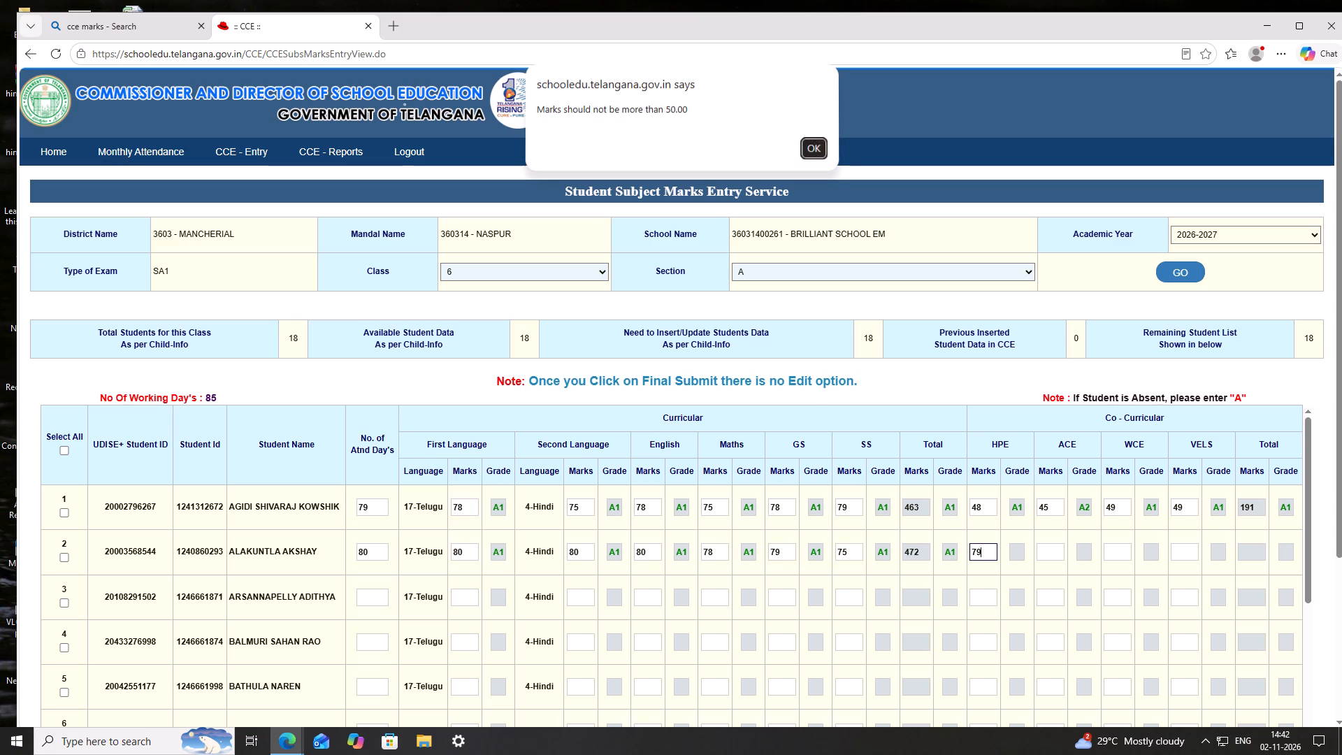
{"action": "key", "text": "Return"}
Leave the second student's co-curricular marks blank and enter 74 attended days, Telugu 75 and Hindi 78 for the third student.
{"action": "key", "text": "Tab"}
{"action": "key", "text": "Tab"}
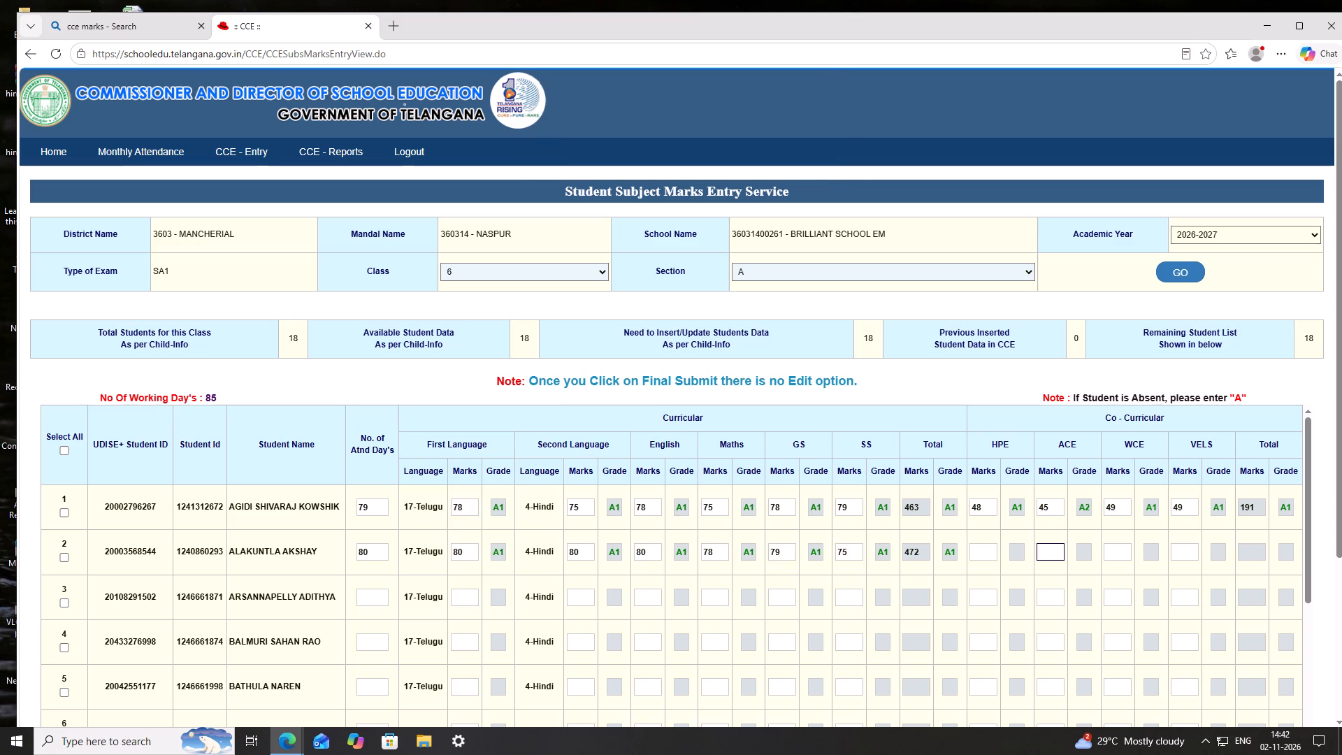
{"action": "key", "text": "Tab"}
{"action": "key", "text": "Tab"}
{"action": "key", "text": "Tab"}
{"action": "key", "text": "Tab"}
{"action": "scroll", "coordinate": [436, 689], "scroll_direction": "down", "scroll_amount": 12}
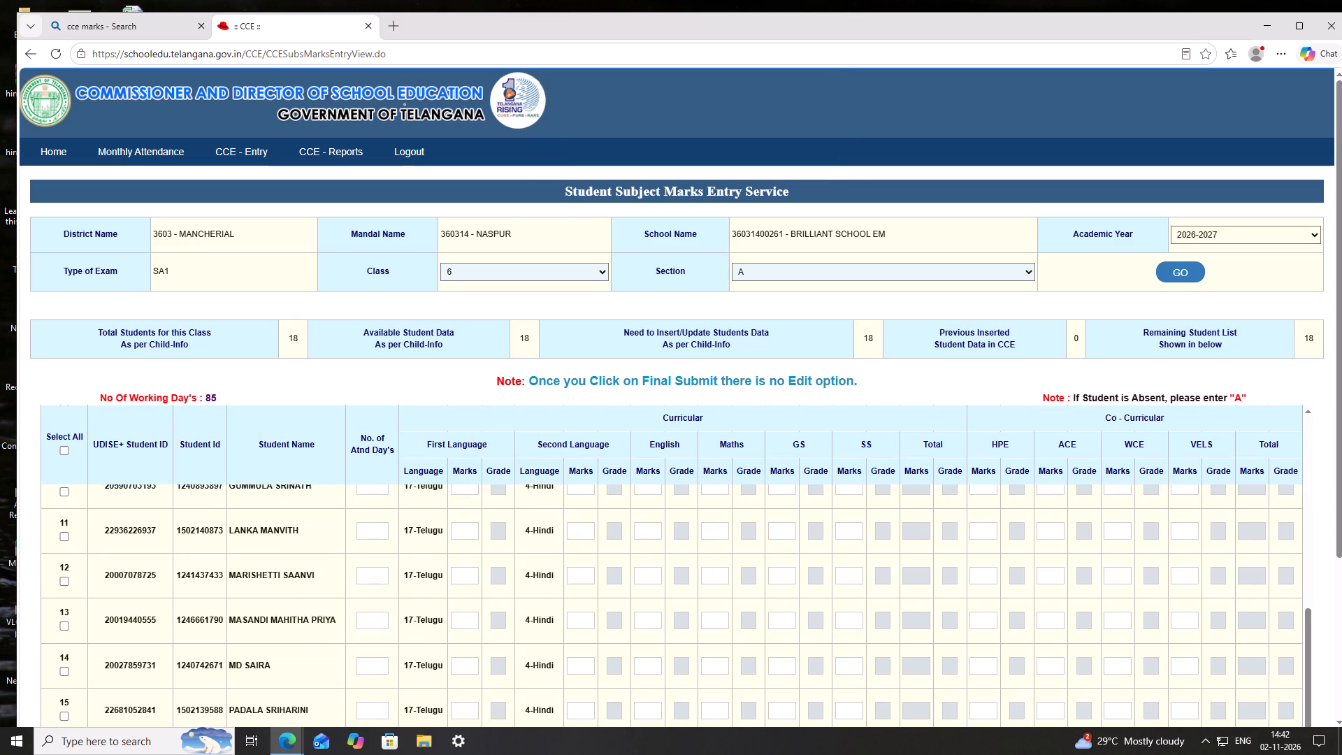
{"action": "scroll", "coordinate": [499, 606], "scroll_direction": "down", "scroll_amount": 6}
{"action": "scroll", "coordinate": [495, 607], "scroll_direction": "up", "scroll_amount": 14}
{"action": "left_click", "coordinate": [374, 594]}
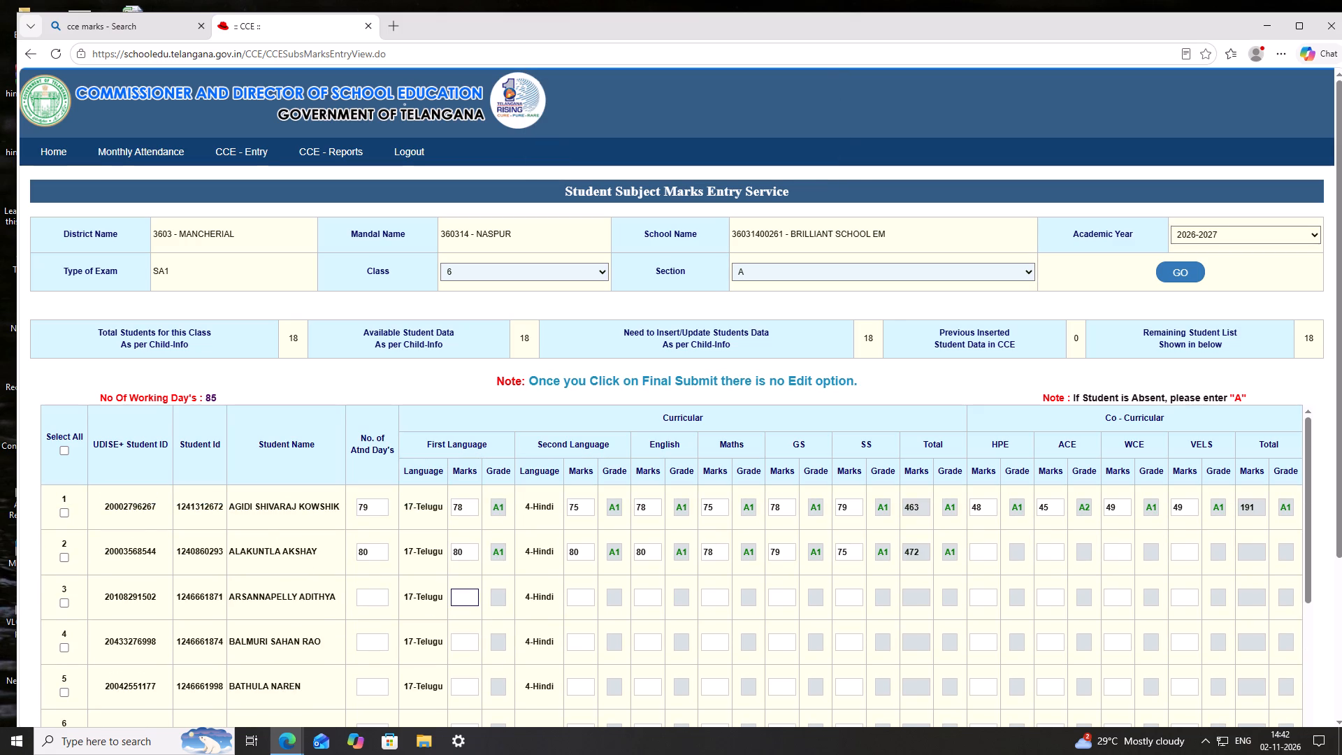
{"action": "type", "text": "74"}
{"action": "key", "text": "Tab"}
{"action": "type", "text": "75"}
{"action": "key", "text": "Tab"}
{"action": "type", "text": "78"}
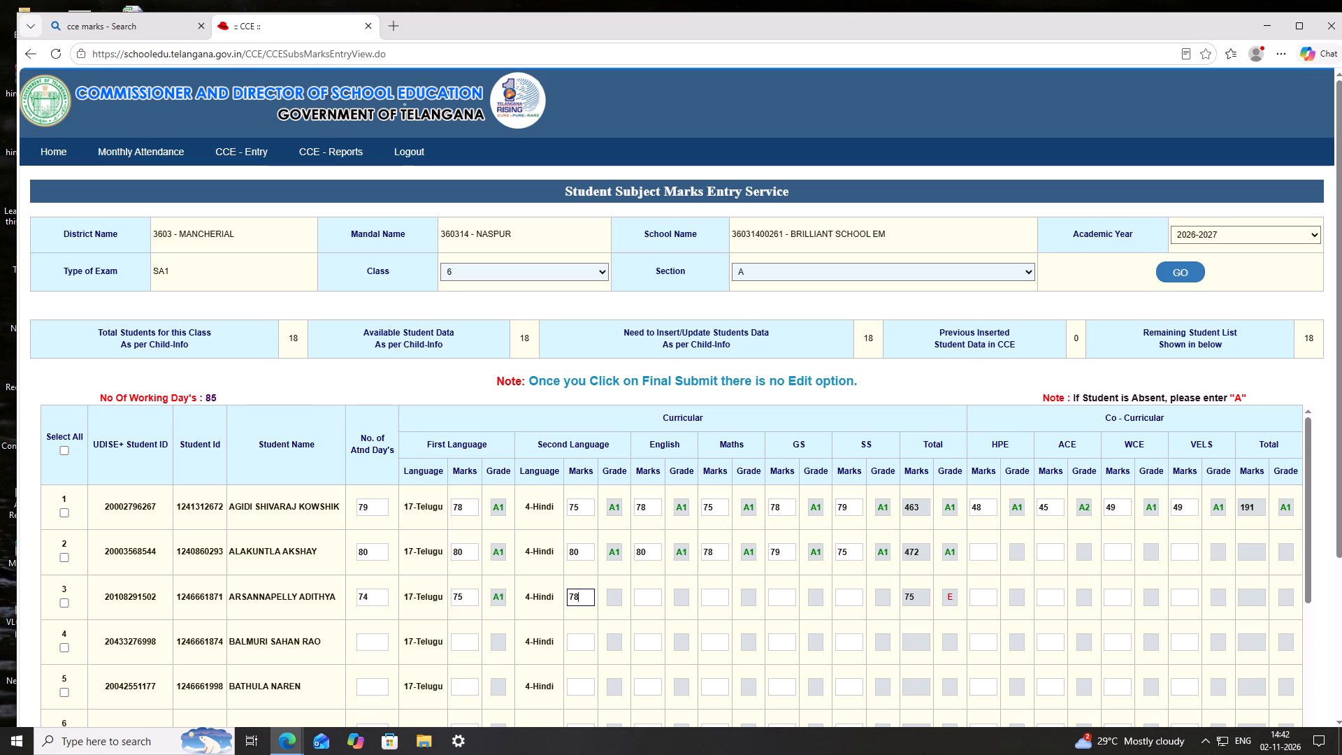
{"action": "key", "text": "Tab"}
Enter the third student's remaining curricular marks: English 79, Maths 76, GS 78 and SS 75.
{"action": "type", "text": "79"}
{"action": "key", "text": "Tab"}
{"action": "type", "text": "76"}
{"action": "key", "text": "Tab"}
{"action": "type", "text": "787"}
{"action": "key", "text": "BackSpace"}
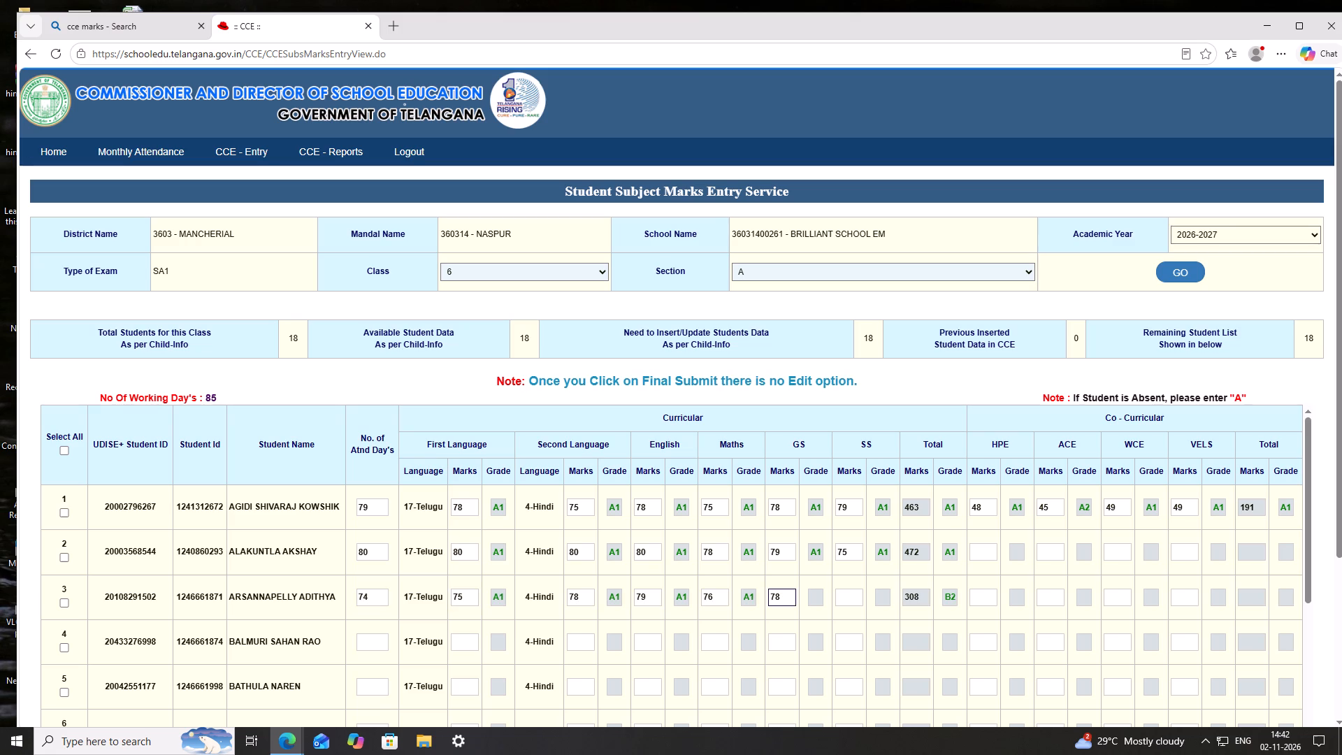
{"action": "key", "text": "Tab"}
{"action": "type", "text": "75"}
{"action": "key", "text": "Tab"}
{"action": "key", "text": "Return"}
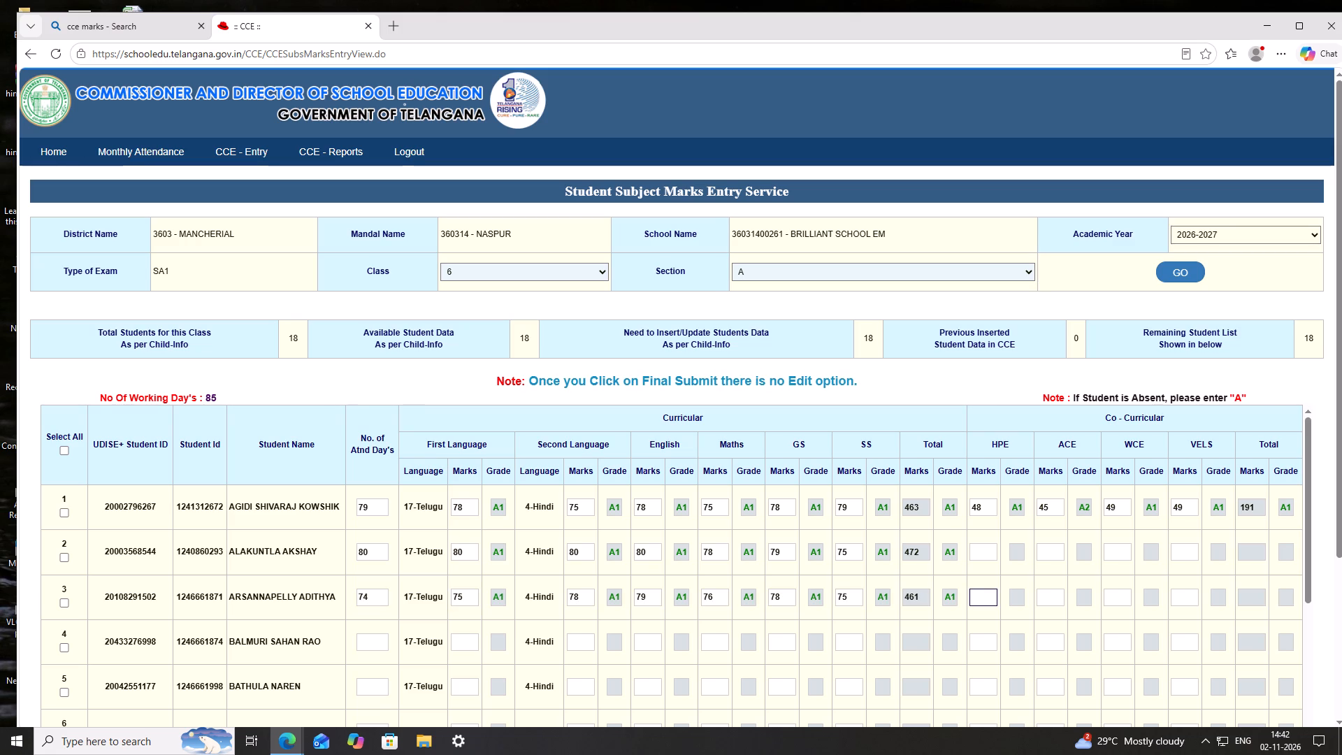
For the fourth student, enter 75 attended days, Telugu 78, Hindi 79 and English 75.
{"action": "scroll", "coordinate": [277, 605], "scroll_direction": "down", "scroll_amount": 1}
{"action": "left_click", "coordinate": [370, 574]}
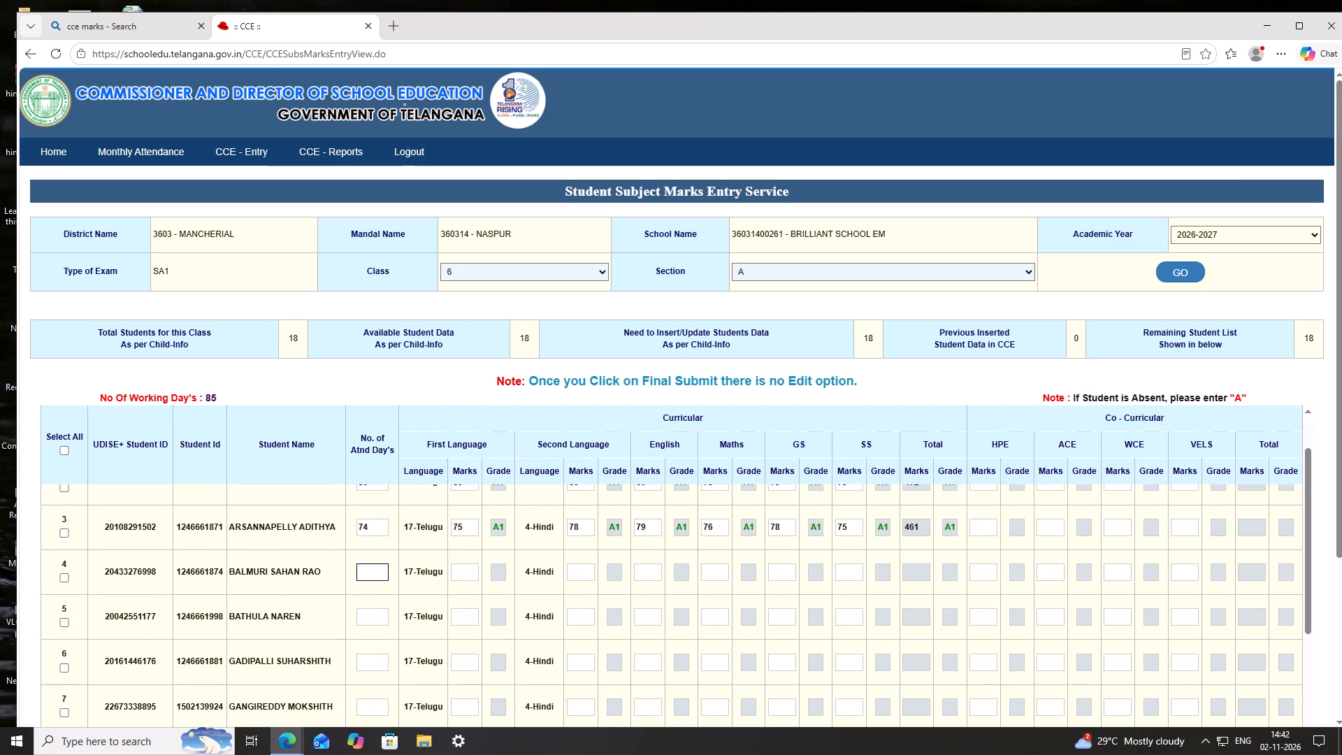
{"action": "key", "text": "7"}
{"action": "key", "text": "5"}
{"action": "key", "text": "Tab"}
{"action": "key", "text": "7"}
{"action": "key", "text": "8"}
{"action": "key", "text": "Tab"}
{"action": "key", "text": "7"}
{"action": "key", "text": "9"}
{"action": "key", "text": "Tab"}
{"action": "key", "text": "7"}
{"action": "key", "text": "5"}
{"action": "key", "text": "Tab"}
Enter the fourth student's remaining curricular marks: Maths 78, GS 79 and SS 79.
{"action": "key", "text": "7"}
{"action": "key", "text": "8"}
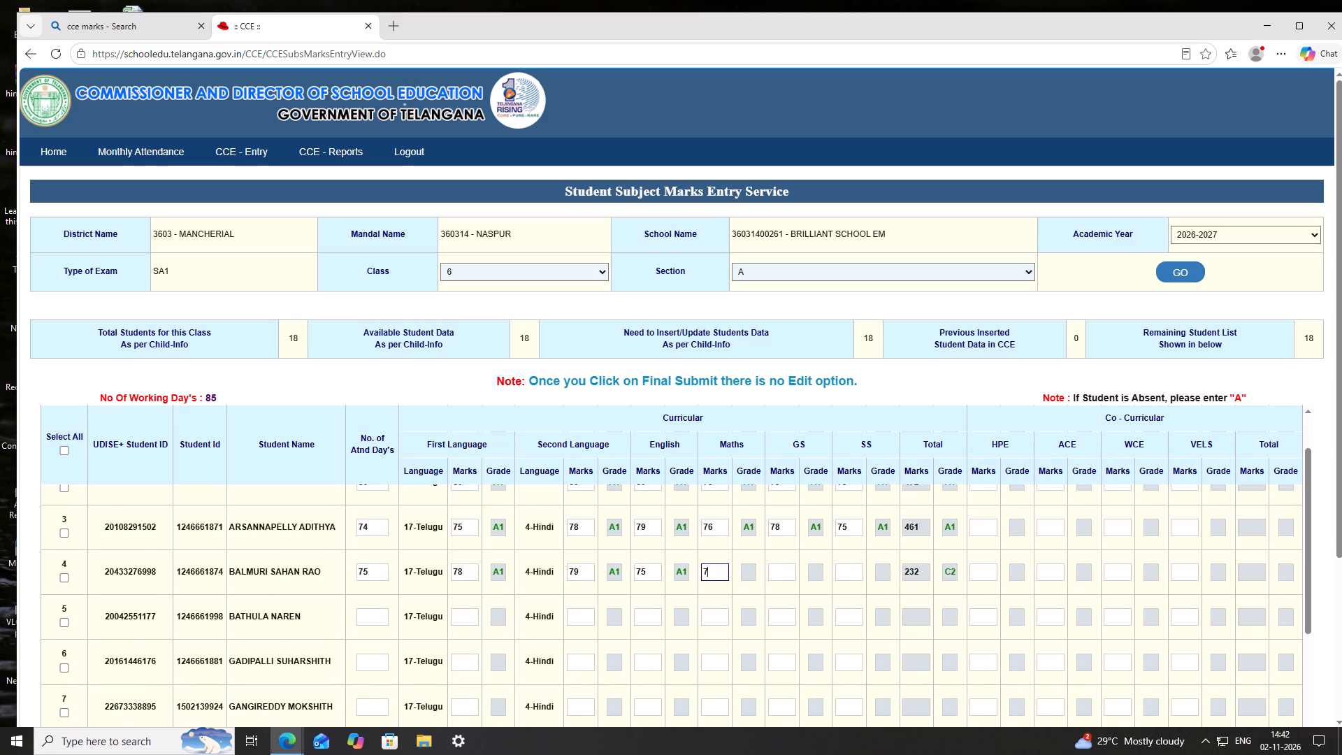
{"action": "key", "text": "Tab"}
{"action": "key", "text": "7"}
{"action": "key", "text": "9"}
{"action": "key", "text": "Tab"}
{"action": "key", "text": "7"}
{"action": "key", "text": "Page_Up"}
{"action": "type", "text": "98"}
{"action": "key", "text": "Tab"}
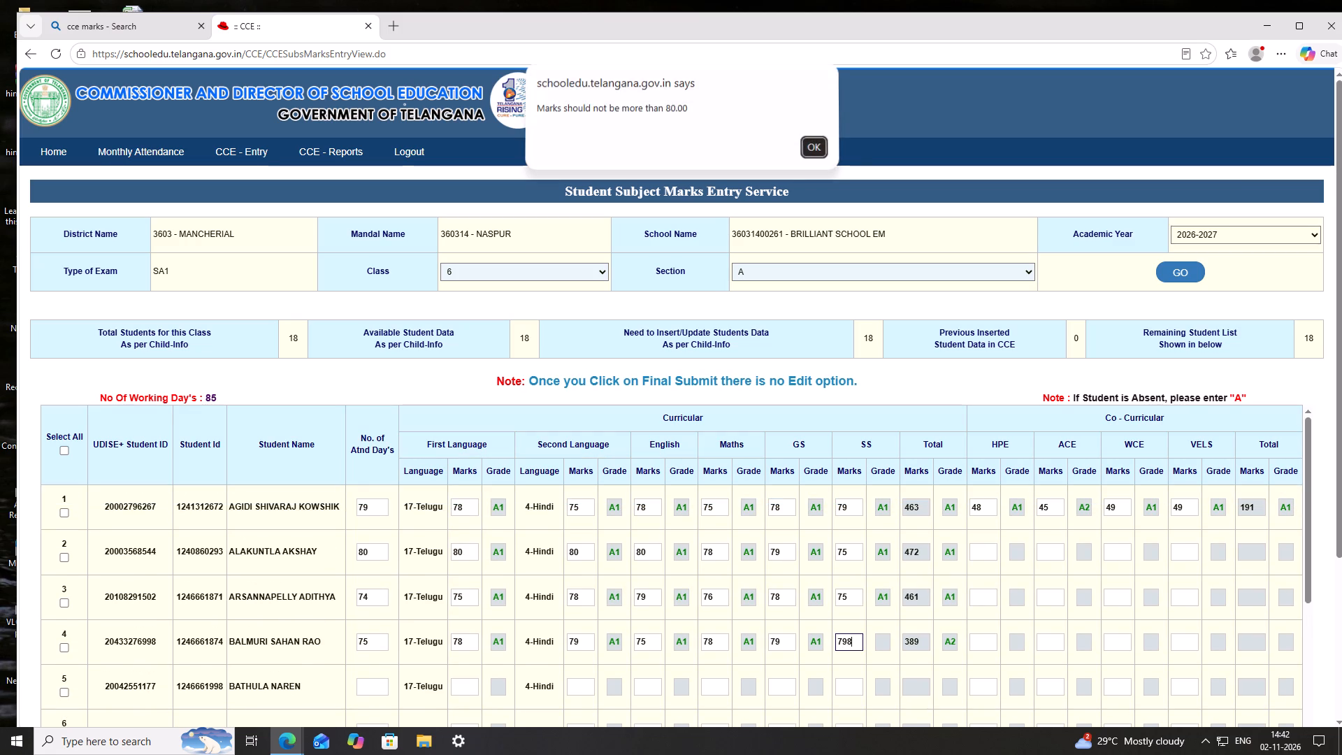
{"action": "key", "text": "Return"}
{"action": "key", "text": "7"}
{"action": "key", "text": "9"}
{"action": "key", "text": "Tab"}
For the fifth student, enter 74 attended days and marks of 75 in Telugu, Hindi and English.
{"action": "scroll", "coordinate": [426, 582], "scroll_direction": "down", "scroll_amount": 4}
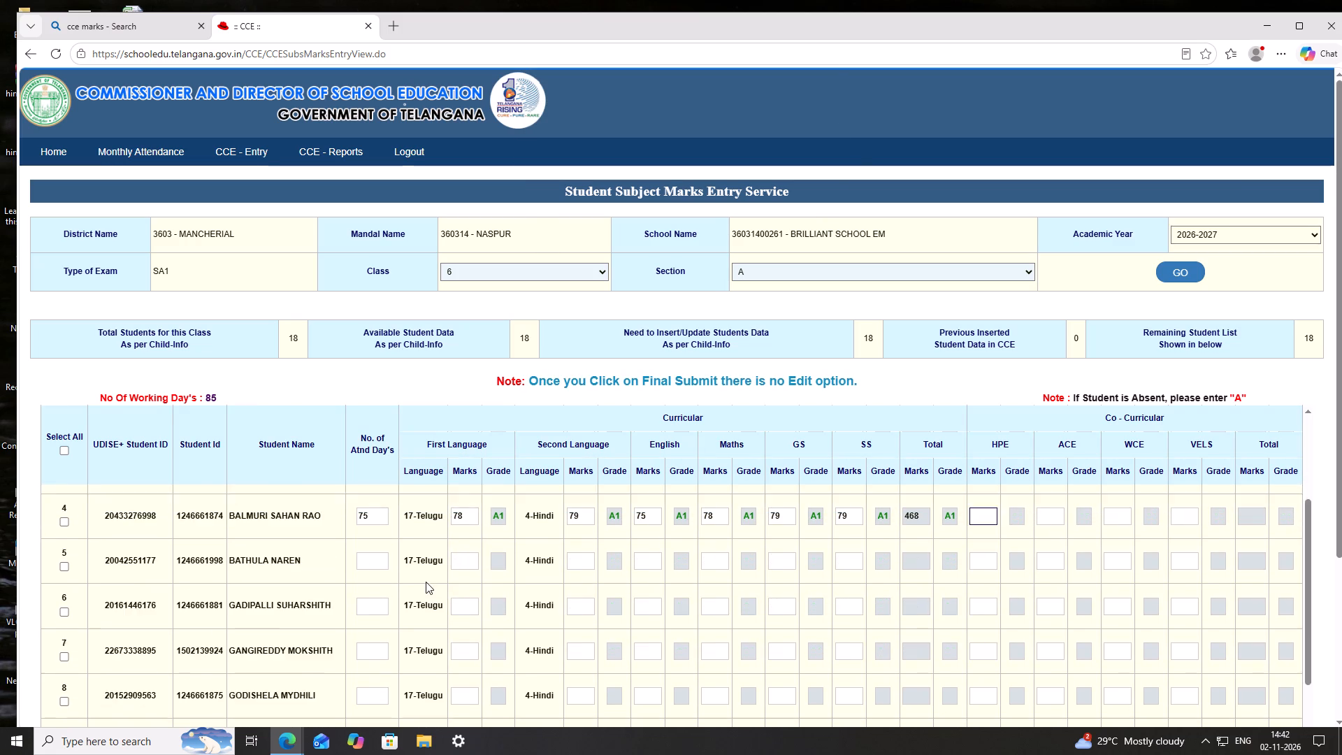
{"action": "scroll", "coordinate": [396, 563], "scroll_direction": "up", "scroll_amount": 1}
{"action": "left_click", "coordinate": [372, 529]}
{"action": "scroll", "coordinate": [382, 552], "scroll_direction": "up", "scroll_amount": 1}
{"action": "left_click", "coordinate": [375, 543]}
{"action": "type", "text": "74"}
{"action": "key", "text": "Tab"}
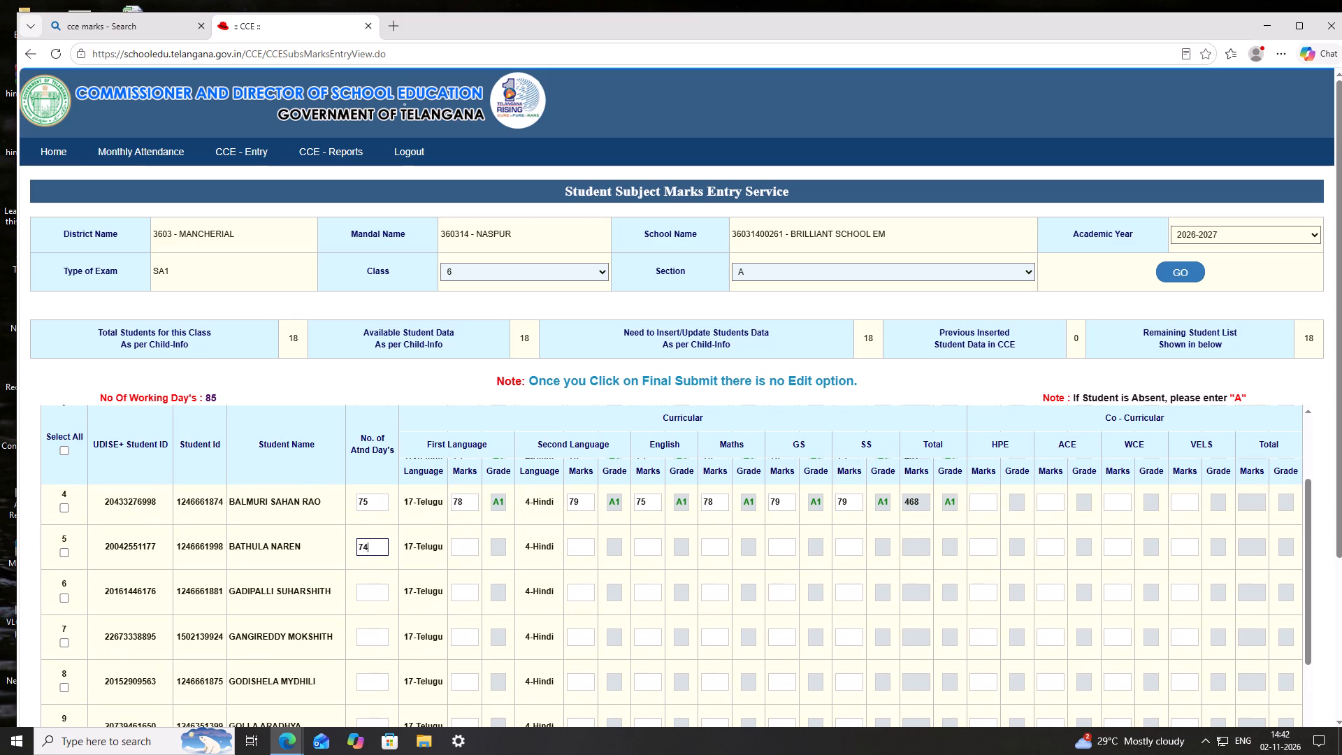
{"action": "type", "text": "75"}
{"action": "key", "text": "Tab"}
{"action": "type", "text": "75"}
{"action": "key", "text": "Tab"}
{"action": "type", "text": "75"}
{"action": "key", "text": "Tab"}
Enter the fifth student's remaining curricular marks: Maths 78, GS 79 and SS 79.
{"action": "type", "text": "78"}
{"action": "key", "text": "Tab"}
{"action": "type", "text": "79"}
{"action": "key", "text": "Tab"}
{"action": "type", "text": "79"}
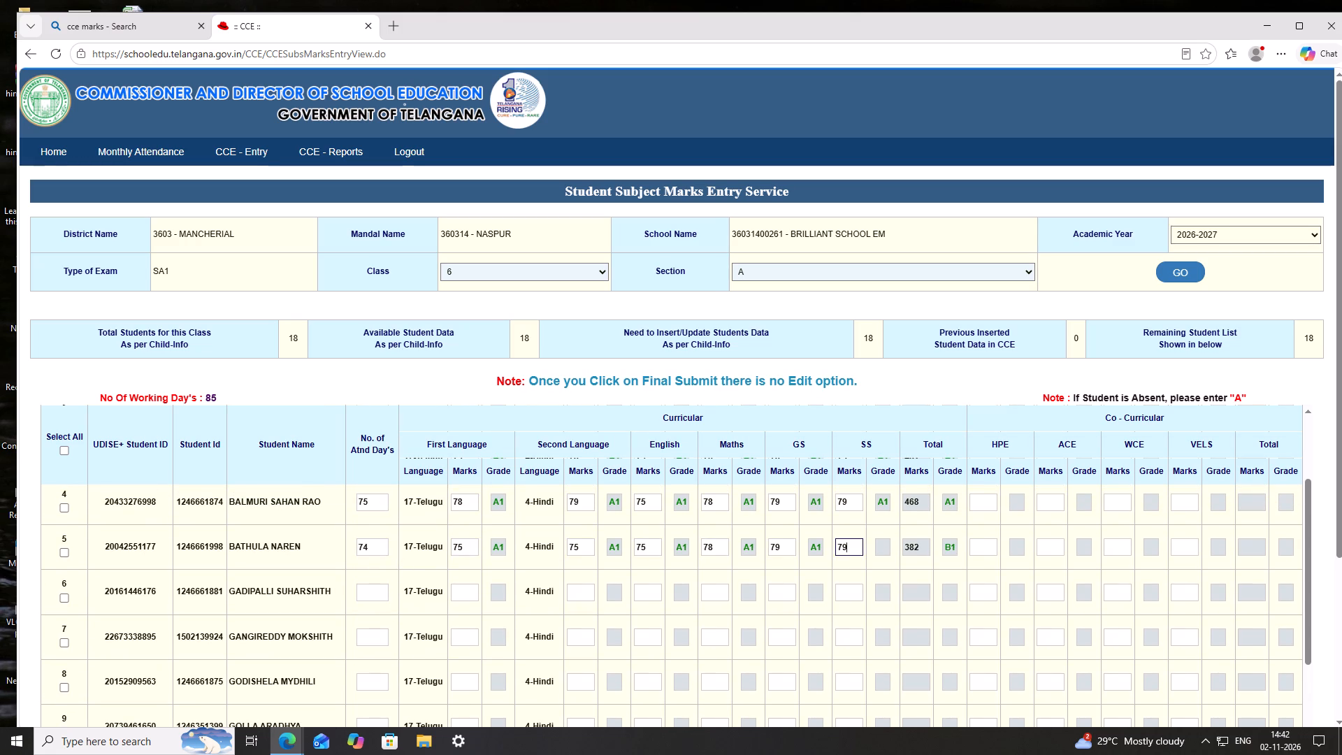
{"action": "key", "text": "Tab"}
For the sixth student, enter 80 attended days and marks of 80 in Telugu, Hindi and English.
{"action": "key", "text": "Tab"}
{"action": "key", "text": "Tab"}
{"action": "key", "text": "Tab"}
{"action": "key", "text": "Tab"}
{"action": "key", "text": "Tab"}
{"action": "type", "text": "80"}
{"action": "key", "text": "Tab"}
{"action": "type", "text": "80"}
{"action": "key", "text": "Tab"}
{"action": "type", "text": "80"}
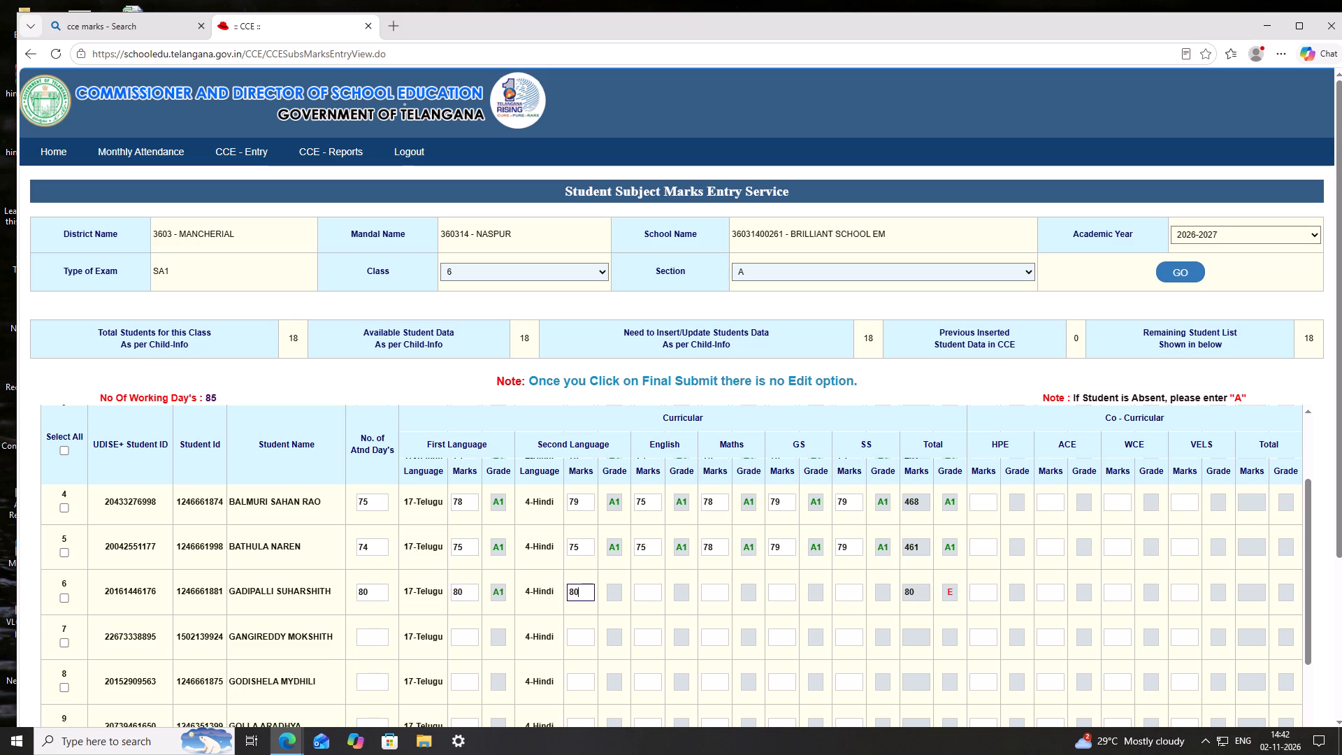
{"action": "key", "text": "Tab"}
{"action": "type", "text": "80"}
Set the sixth student's Maths mark to 79.
{"action": "key", "text": "Tab"}
{"action": "type", "text": "798"}
{"action": "key", "text": "Tab"}
{"action": "key", "text": "Return"}
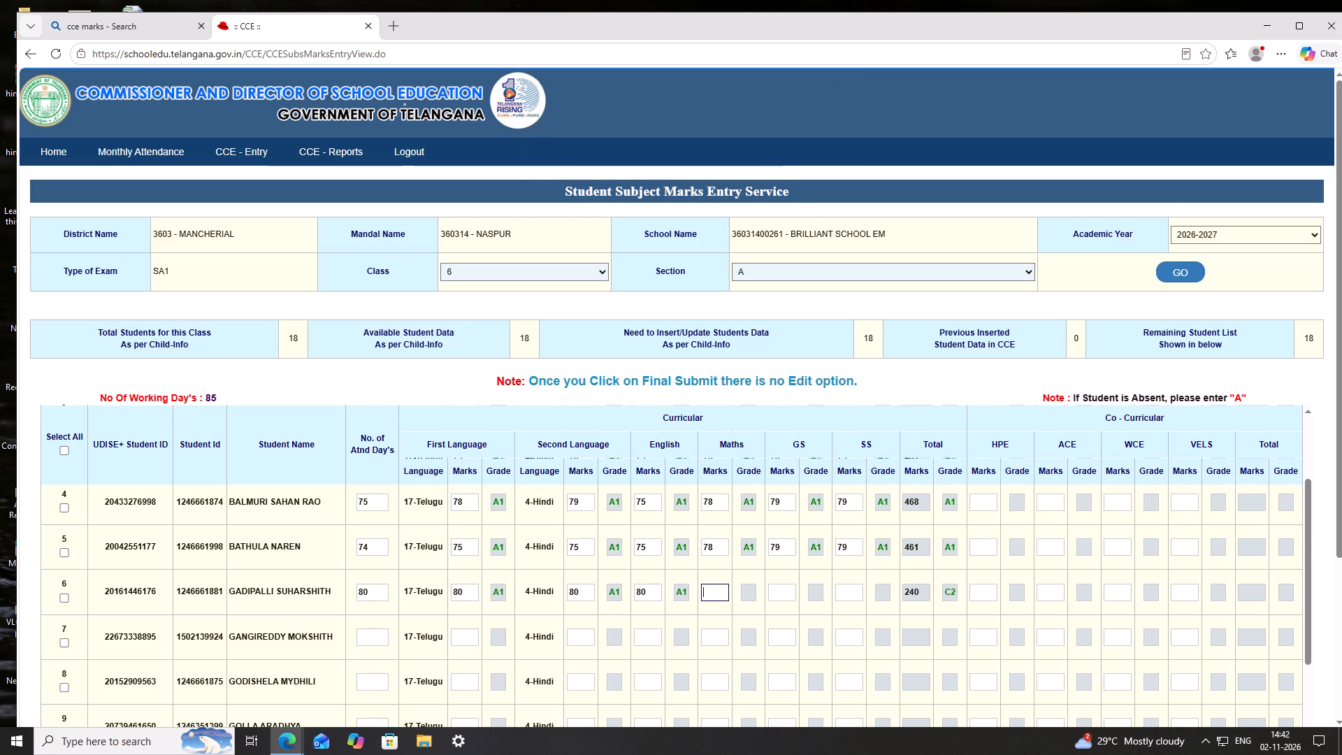
{"action": "key", "text": "Up"}
{"action": "key", "text": "Tab"}
{"action": "key", "text": "Home"}
{"action": "key", "text": "Up"}
{"action": "key", "text": "Tab"}
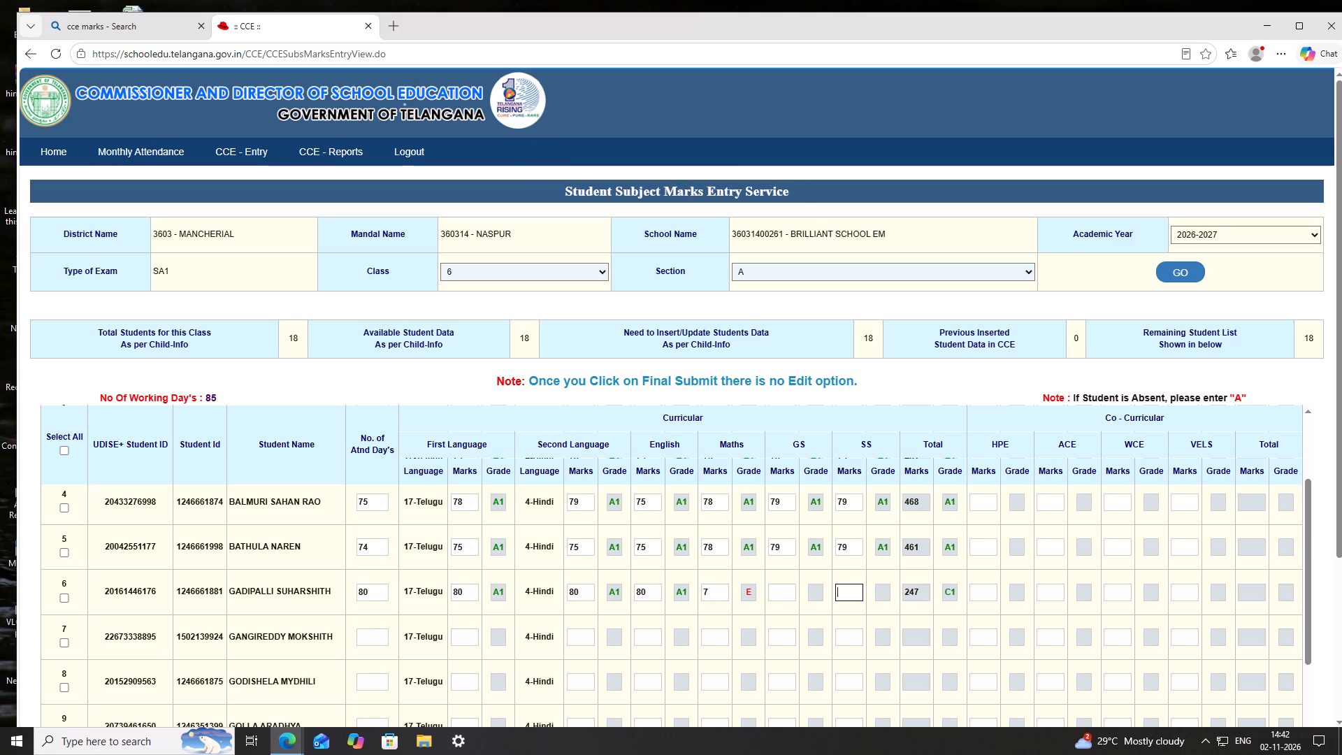
{"action": "left_click", "coordinate": [725, 592]}
{"action": "key", "text": "Page_Up"}
{"action": "key", "text": "Tab"}
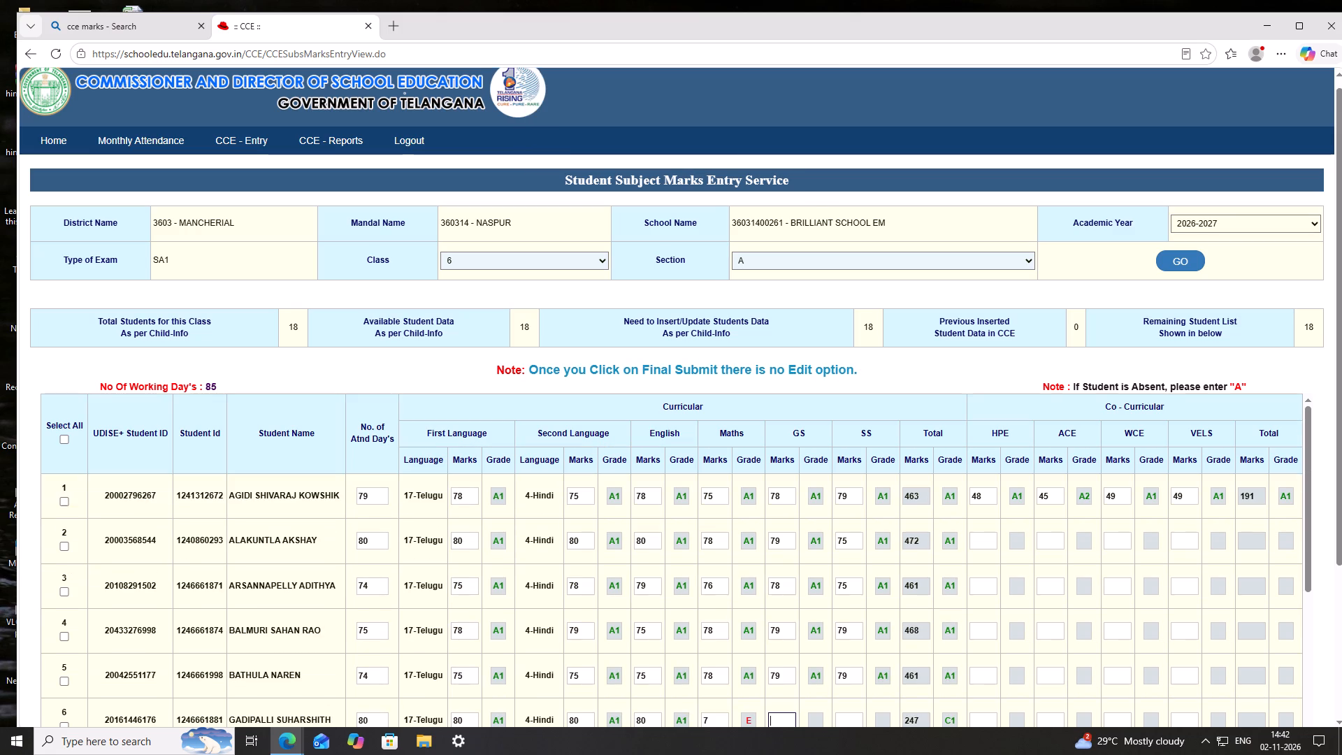
{"action": "scroll", "coordinate": [727, 588], "scroll_direction": "down", "scroll_amount": 6}
{"action": "scroll", "coordinate": [739, 524], "scroll_direction": "up", "scroll_amount": 2}
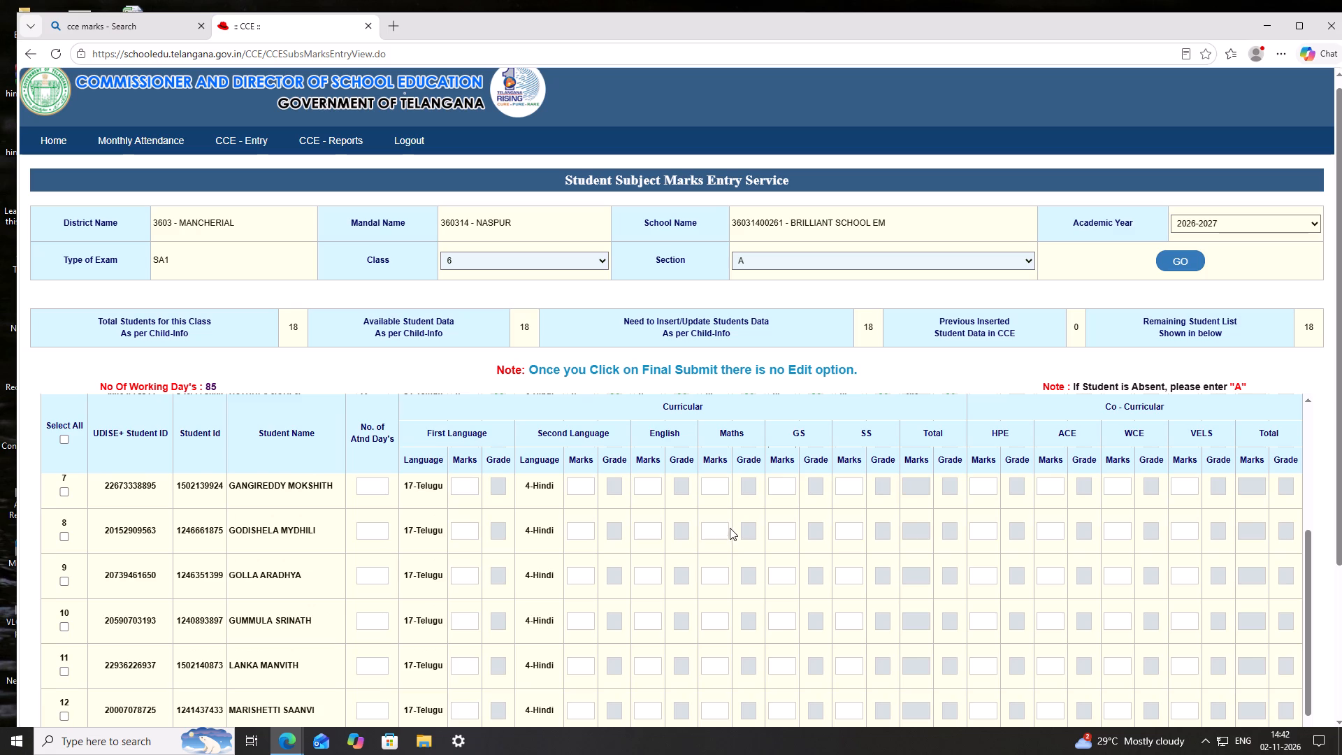
{"action": "scroll", "coordinate": [728, 517], "scroll_direction": "up", "scroll_amount": 1}
{"action": "double_click", "coordinate": [723, 519]}
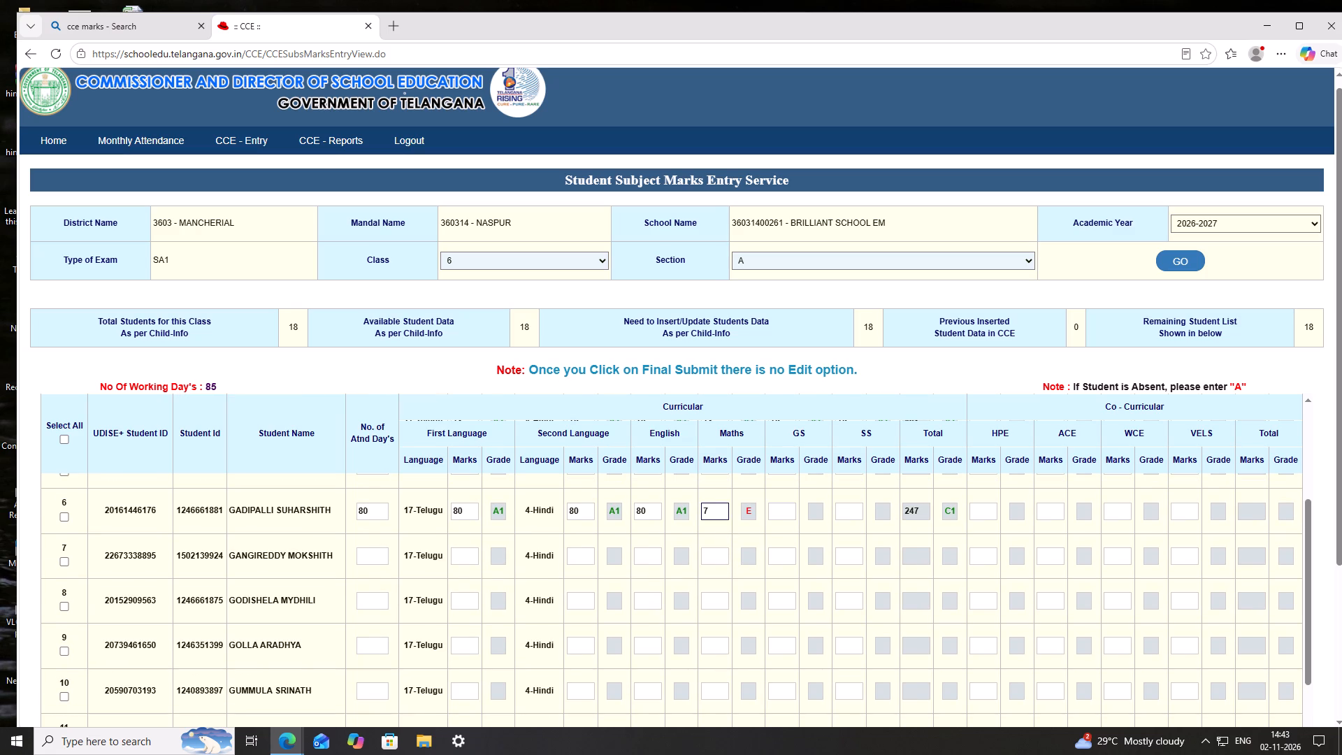
{"action": "key", "text": "Page_Up"}
{"action": "scroll", "coordinate": [728, 516], "scroll_direction": "down", "scroll_amount": 4}
{"action": "scroll", "coordinate": [722, 520], "scroll_direction": "up", "scroll_amount": 1}
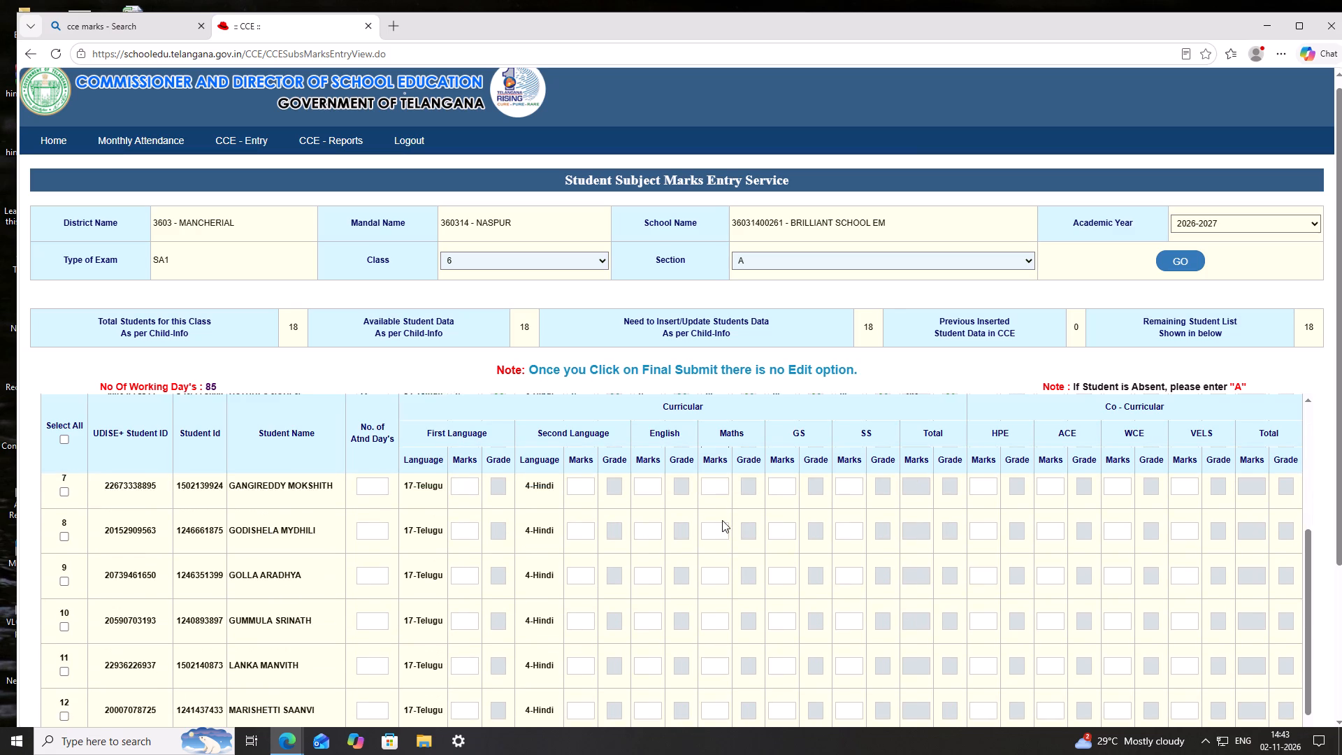
{"action": "scroll", "coordinate": [722, 520], "scroll_direction": "up", "scroll_amount": 1}
{"action": "key", "text": "9"}
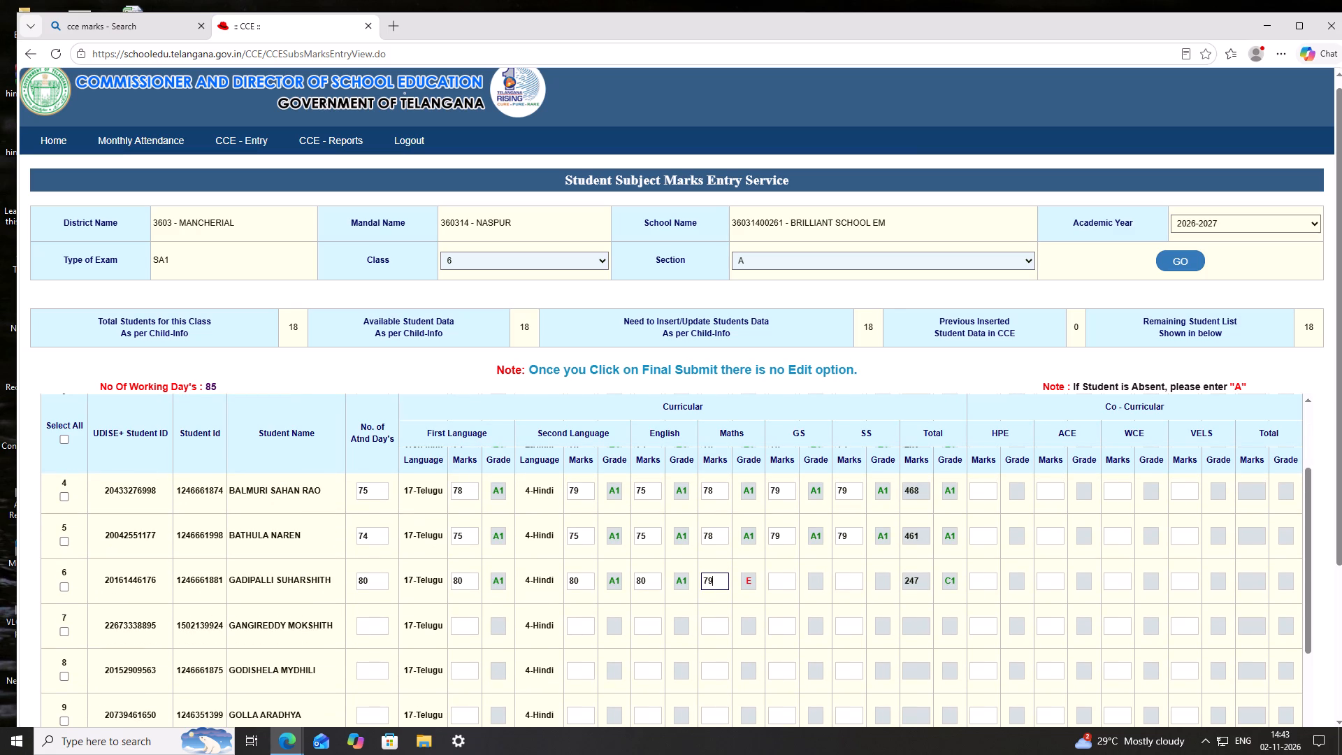
Enter marks of 79 in GS and SS for the sixth student.
{"action": "key", "text": "Tab"}
{"action": "key", "text": "9"}
{"action": "key", "text": "Tab"}
{"action": "type", "text": "79"}
For the seventh student, enter 80 attended days, Telugu 74, Hindi 75 and English 78.
{"action": "key", "text": "Tab"}
{"action": "key", "text": "Tab"}
{"action": "key", "text": "Tab"}
{"action": "key", "text": "Tab"}
{"action": "key", "text": "Tab"}
{"action": "key", "text": "Tab"}
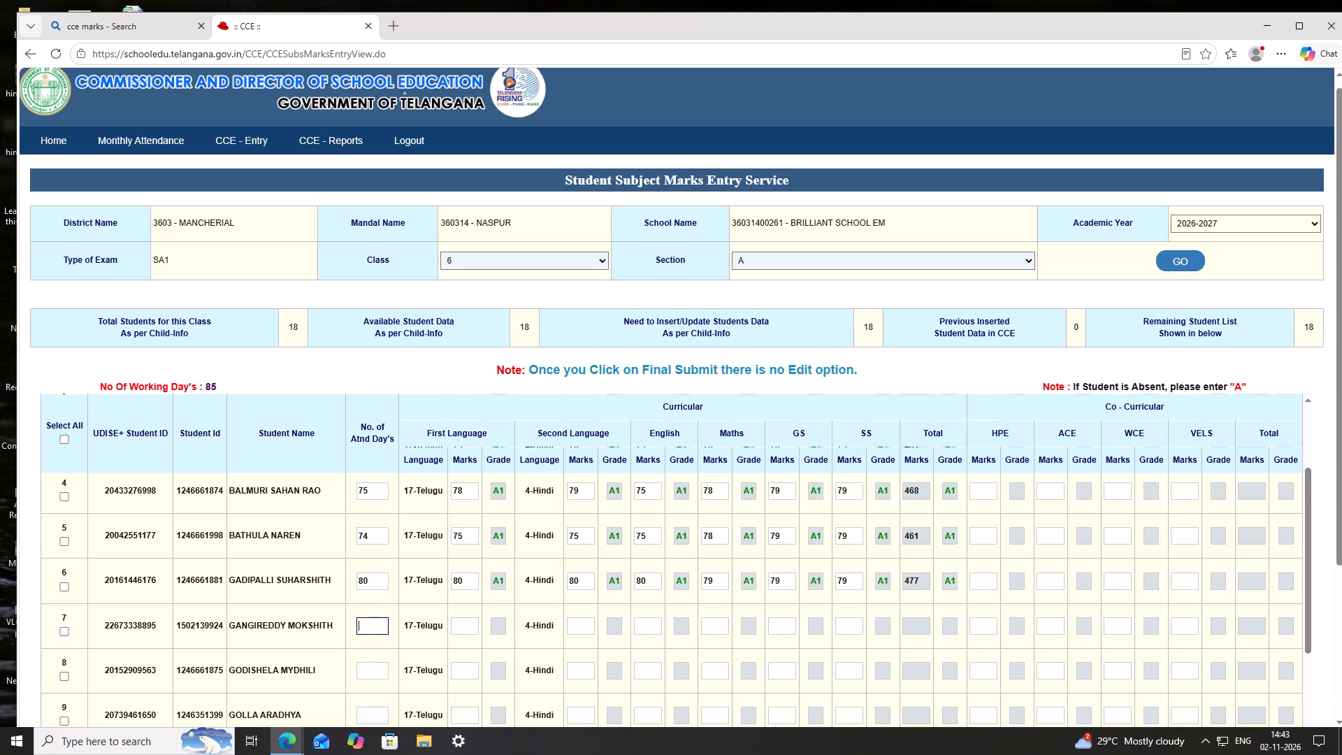
{"action": "key", "text": "8"}
{"action": "key", "text": "0"}
{"action": "key", "text": "Tab"}
{"action": "type", "text": "74"}
{"action": "key", "text": "Tab"}
{"action": "type", "text": "75"}
{"action": "key", "text": "Tab"}
{"action": "type", "text": "78"}
Enter the seventh student's remaining curricular marks: Maths 79, GS 76 and SS 75.
{"action": "key", "text": "Tab"}
{"action": "type", "text": "79"}
{"action": "key", "text": "Tab"}
{"action": "type", "text": "76"}
{"action": "key", "text": "Tab"}
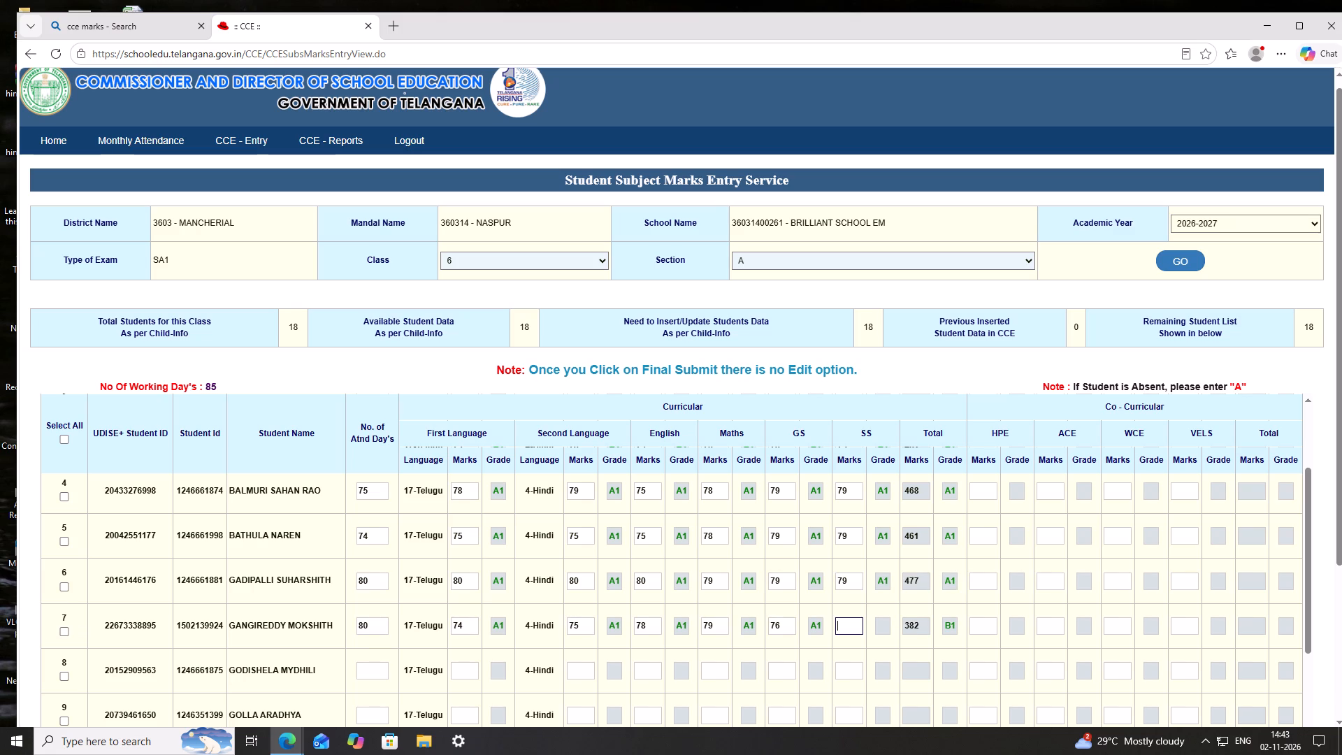
{"action": "type", "text": "75"}
For the eighth student, enter 78 attended days, Telugu 75, Hindi 75 and English 78.
{"action": "key", "text": "Tab"}
{"action": "key", "text": "Tab"}
{"action": "key", "text": "Tab"}
{"action": "key", "text": "Tab"}
{"action": "key", "text": "Tab"}
{"action": "key", "text": "Tab"}
{"action": "type", "text": "78"}
{"action": "key", "text": "Tab"}
{"action": "type", "text": "75"}
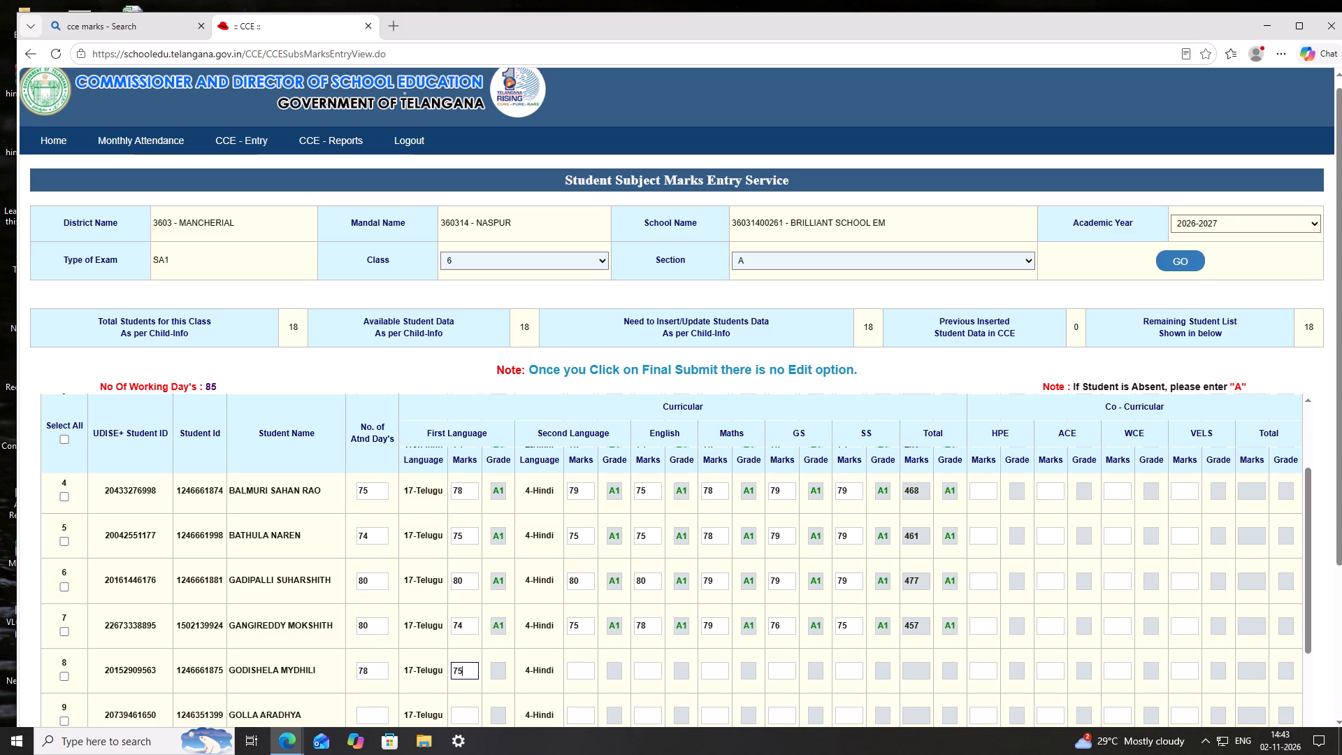
{"action": "key", "text": "Tab"}
{"action": "type", "text": "75"}
{"action": "key", "text": "Tab"}
{"action": "type", "text": "78"}
Enter the eighth student's remaining curricular marks: Maths 79, GS 75 and SS 74.
{"action": "key", "text": "Tab"}
{"action": "type", "text": "79"}
{"action": "key", "text": "Tab"}
{"action": "type", "text": "75"}
{"action": "key", "text": "Tab"}
{"action": "type", "text": "74"}
For the ninth student, enter 80 attended days, Telugu 80, Hindi 75 and English 79.
{"action": "key", "text": "Tab"}
{"action": "key", "text": "Tab"}
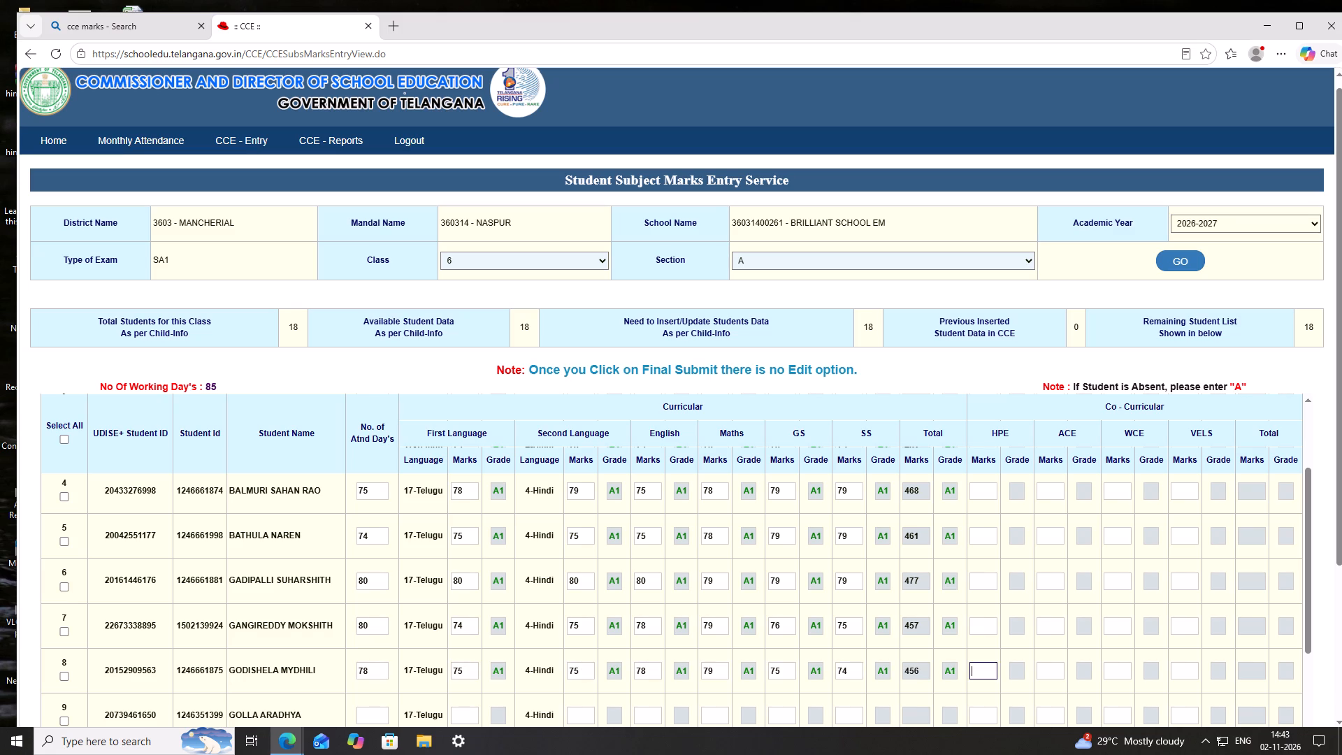
{"action": "key", "text": "Tab"}
{"action": "key", "text": "Tab"}
{"action": "key", "text": "Tab"}
{"action": "key", "text": "Tab"}
{"action": "scroll", "coordinate": [721, 532], "scroll_direction": "down", "scroll_amount": 1}
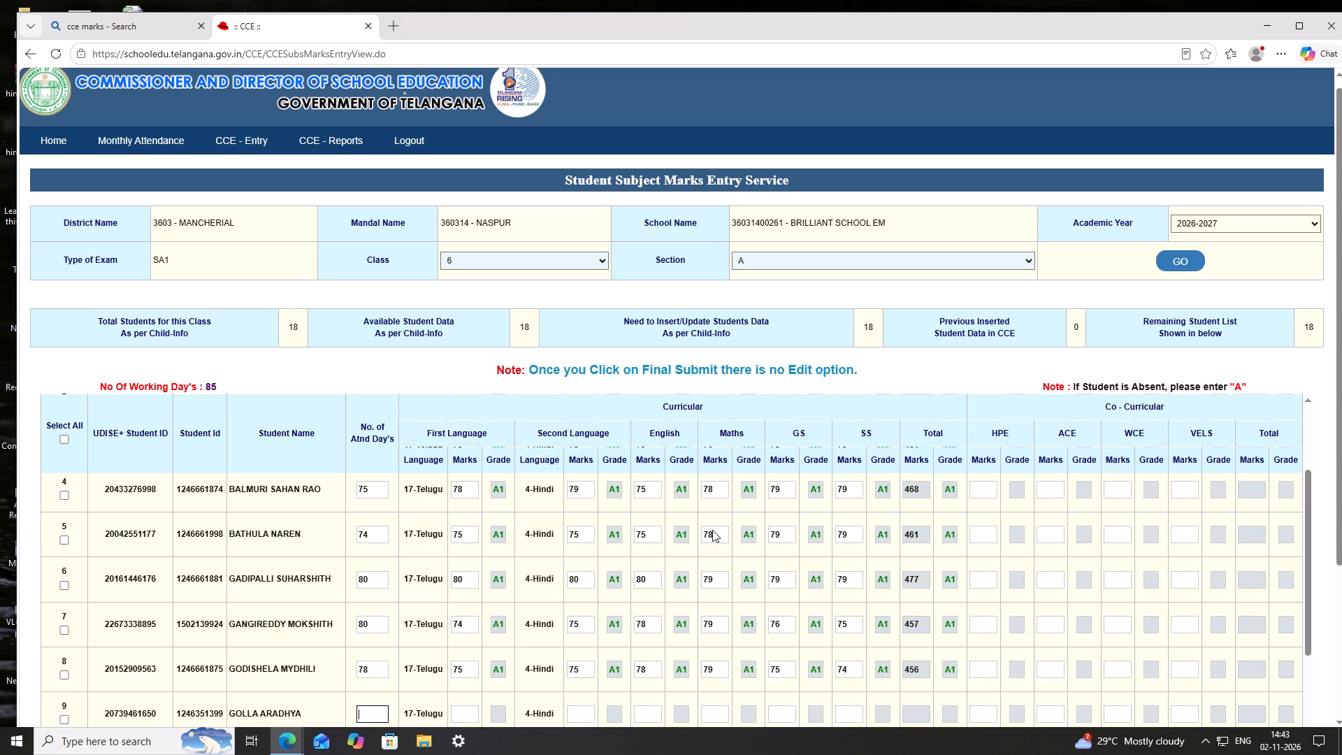
{"action": "type", "text": "80"}
{"action": "key", "text": "Tab"}
{"action": "type", "text": "80"}
{"action": "key", "text": "Tab"}
{"action": "type", "text": "75"}
{"action": "key", "text": "Tab"}
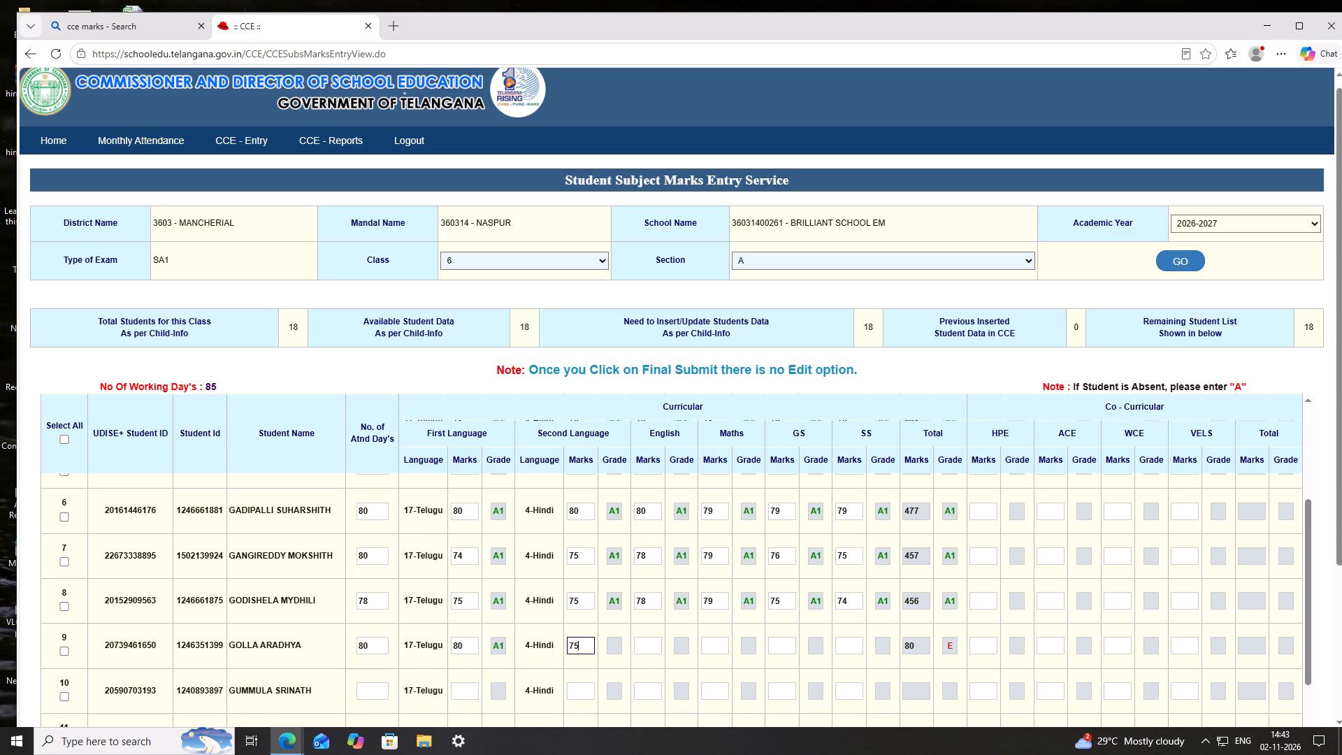
{"action": "type", "text": "79"}
Enter the ninth student's remaining curricular marks: Maths 76, GS 76 and SS 78.
{"action": "key", "text": "Tab"}
{"action": "type", "text": "76"}
{"action": "key", "text": "Tab"}
{"action": "type", "text": "76"}
{"action": "key", "text": "Tab"}
{"action": "type", "text": "78"}
{"action": "key", "text": "Tab"}
{"action": "type", "text": "79"}
{"action": "key", "text": "Tab"}
{"action": "key", "text": "Return"}
For the tenth student, enter 74 attended days, Telugu 75, Hindi 78 and English 79.
{"action": "key", "text": "Tab"}
{"action": "key", "text": "Tab"}
{"action": "key", "text": "Tab"}
{"action": "key", "text": "Tab"}
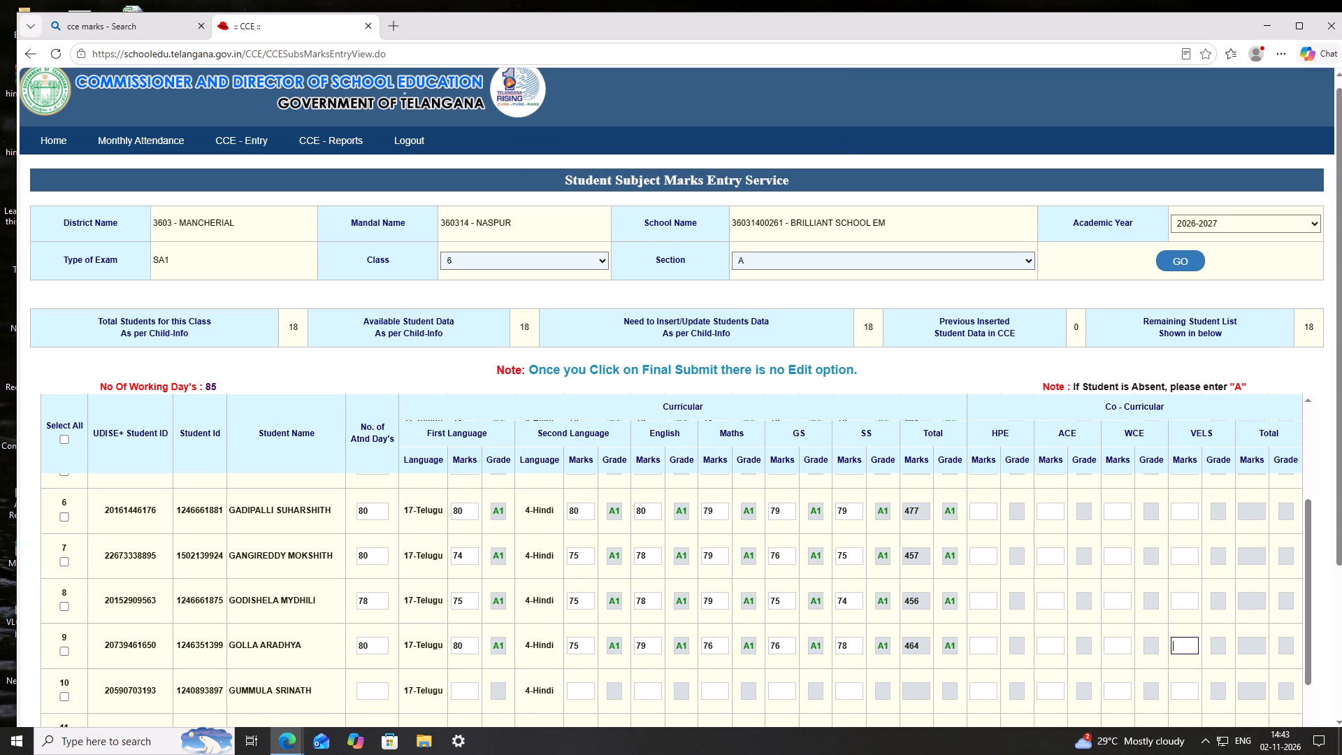
{"action": "key", "text": "Tab"}
{"action": "scroll", "coordinate": [728, 538], "scroll_direction": "down", "scroll_amount": 11}
{"action": "scroll", "coordinate": [721, 538], "scroll_direction": "up", "scroll_amount": 2}
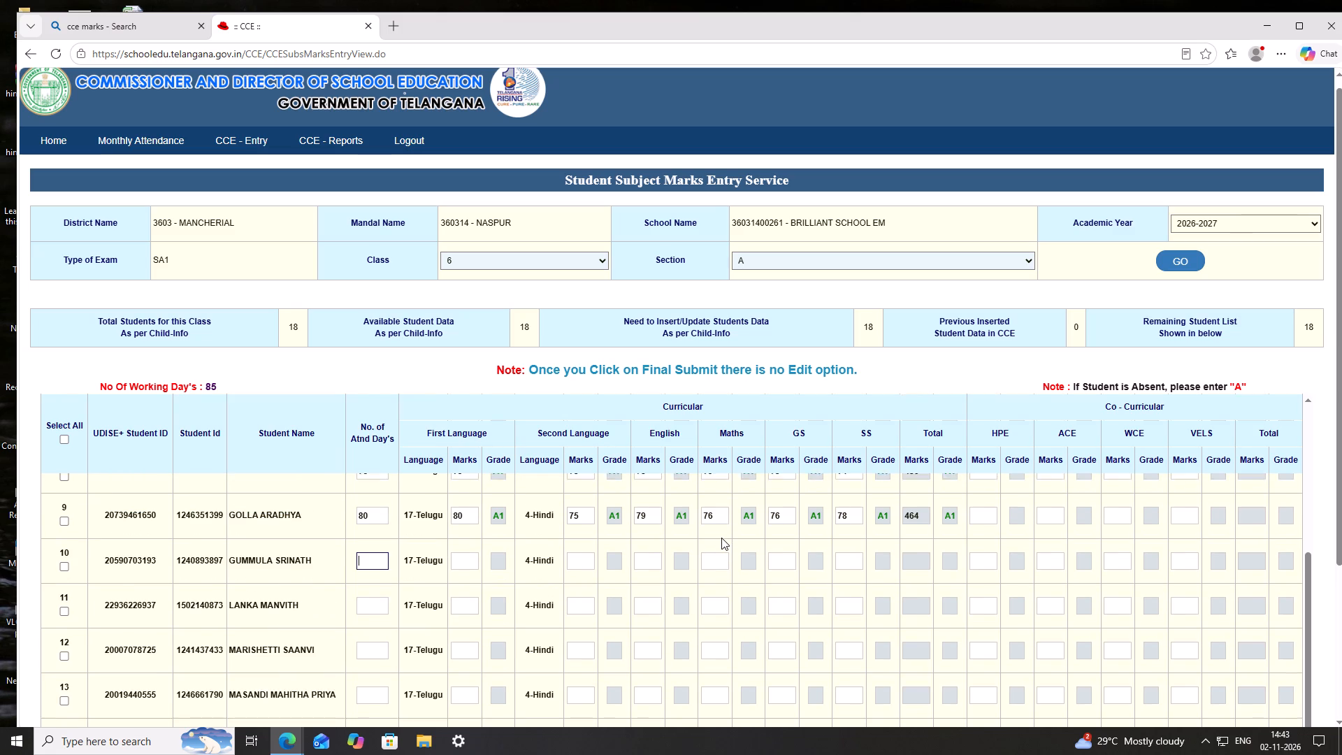
{"action": "type", "text": "74"}
{"action": "key", "text": "Tab"}
{"action": "type", "text": "75"}
{"action": "key", "text": "Tab"}
{"action": "type", "text": "78"}
{"action": "key", "text": "Tab"}
{"action": "type", "text": "79"}
Enter the tenth student's remaining curricular marks: Maths 75, GS 76 and SS 79.
{"action": "key", "text": "Tab"}
{"action": "type", "text": "75"}
{"action": "key", "text": "Tab"}
{"action": "type", "text": "76"}
{"action": "key", "text": "Tab"}
{"action": "type", "text": "79"}
For the eleventh student, enter 80 attended days, Telugu 74, Hindi 78 and English 76.
{"action": "key", "text": "Tab"}
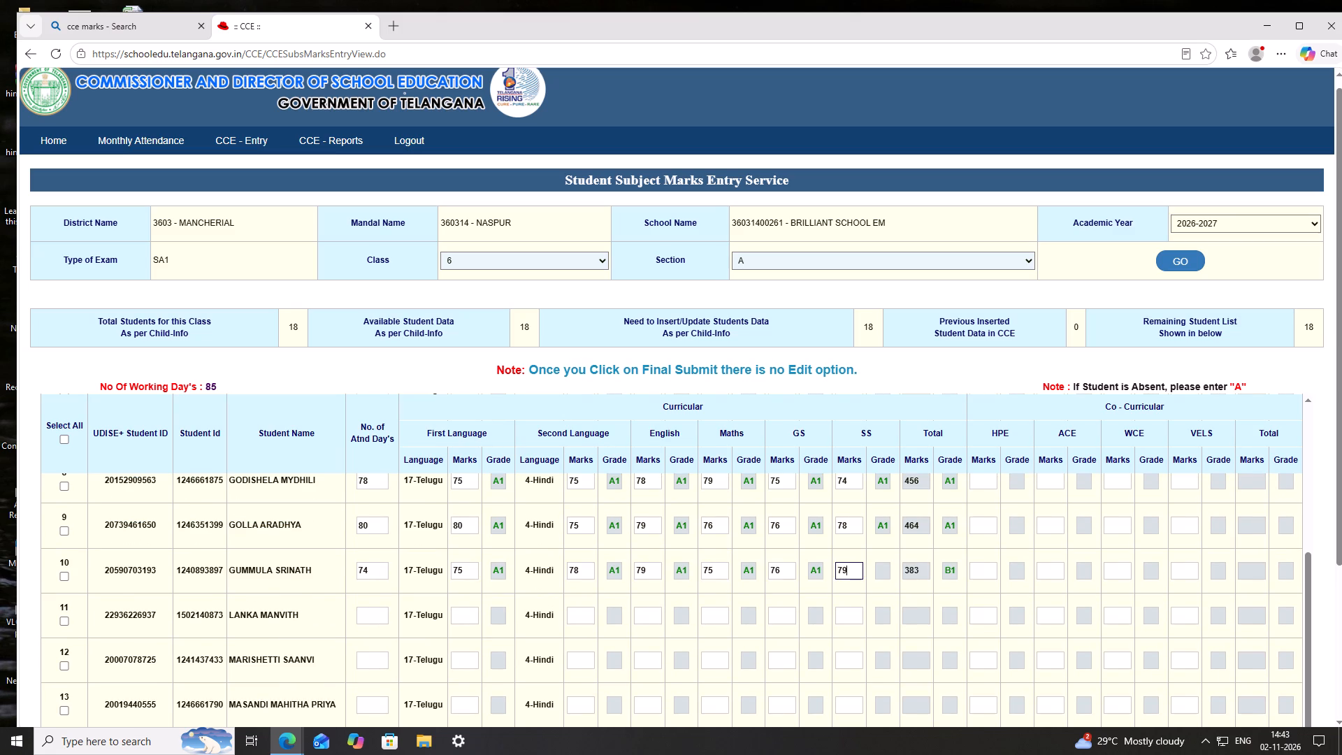
{"action": "key", "text": "Tab"}
{"action": "key", "text": "Tab"}
{"action": "key", "text": "Tab"}
{"action": "key", "text": "Tab"}
{"action": "key", "text": "Tab"}
{"action": "key", "text": "5"}
{"action": "key", "text": "BackSpace"}
{"action": "type", "text": "80"}
{"action": "key", "text": "Tab"}
{"action": "type", "text": "74"}
{"action": "key", "text": "Tab"}
{"action": "type", "text": "78"}
{"action": "key", "text": "Tab"}
{"action": "type", "text": "76"}
Enter the eleventh student's remaining curricular marks: Maths 79, GS 78 and SS 79.
{"action": "key", "text": "Tab"}
{"action": "type", "text": "79"}
{"action": "key", "text": "Tab"}
{"action": "type", "text": "78"}
{"action": "key", "text": "Tab"}
{"action": "type", "text": "798"}
{"action": "key", "text": "Tab"}
{"action": "key", "text": "Tab"}
{"action": "key", "text": "Return"}
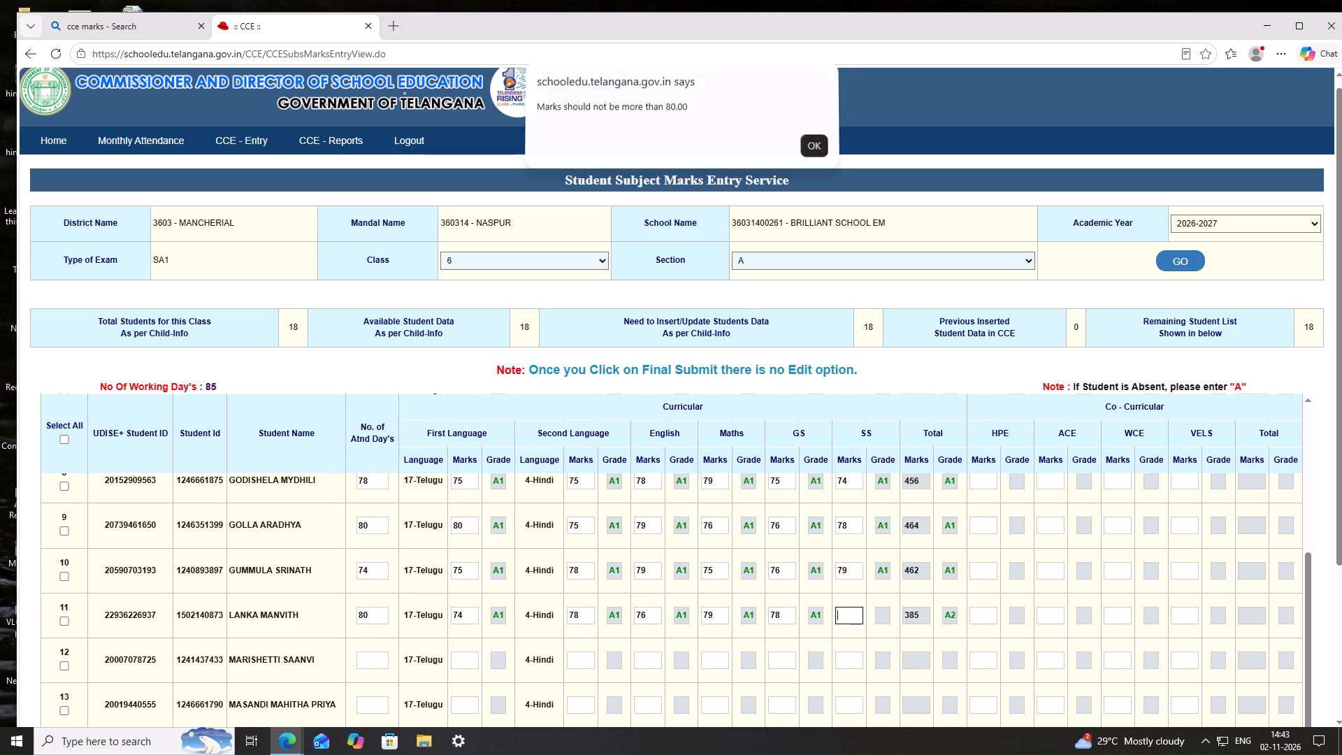
{"action": "type", "text": "79"}
For the twelfth student, enter 79 attended days, Telugu 76, Hindi 78 and English 75.
{"action": "key", "text": "Tab"}
{"action": "key", "text": "Tab"}
{"action": "key", "text": "Tab"}
{"action": "key", "text": "Tab"}
{"action": "key", "text": "Tab"}
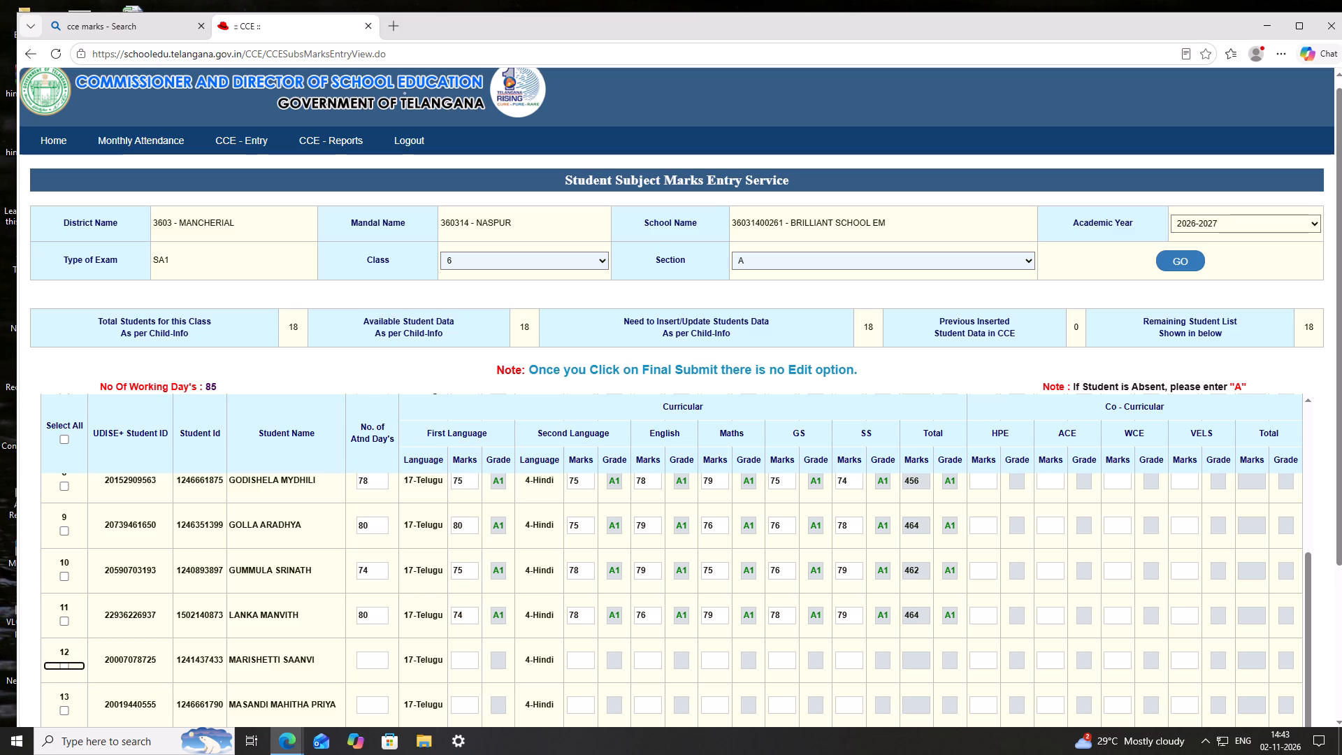
{"action": "key", "text": "Tab"}
{"action": "type", "text": "79"}
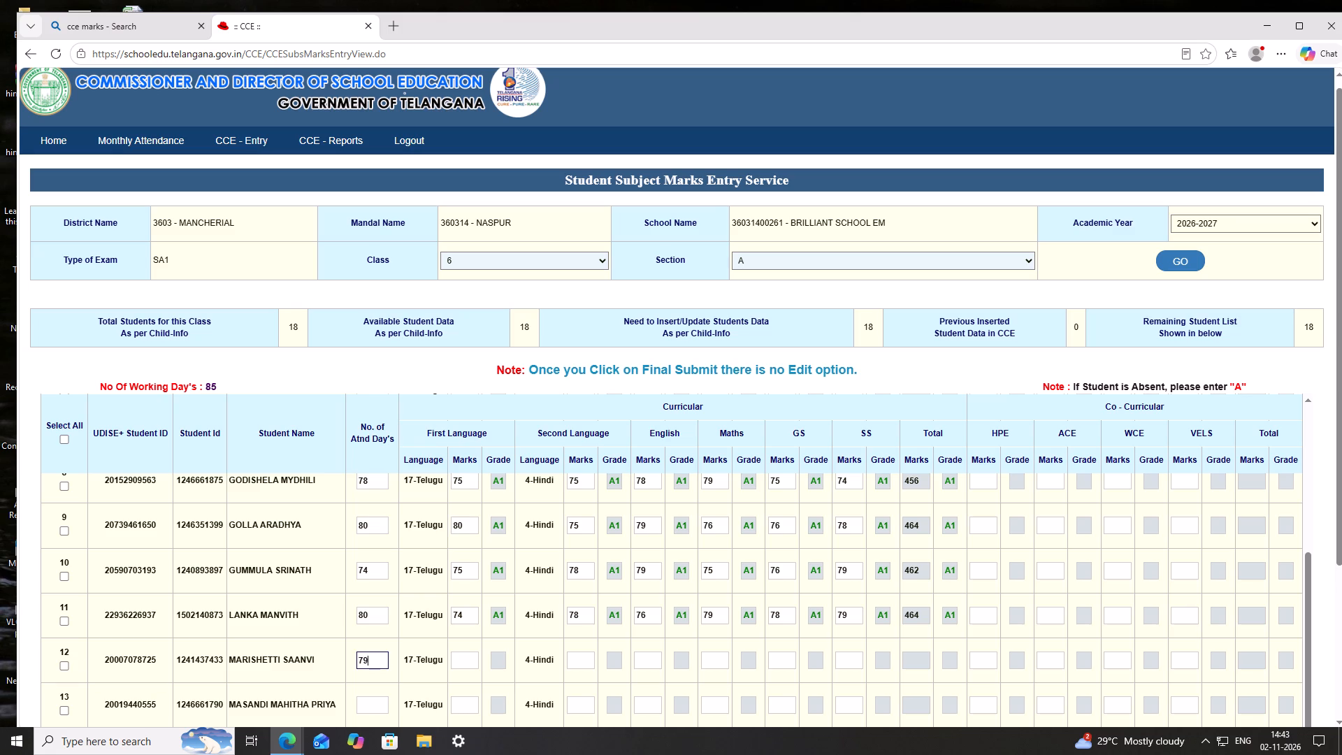
{"action": "key", "text": "Tab"}
{"action": "type", "text": "76"}
{"action": "key", "text": "Tab"}
{"action": "type", "text": "78"}
{"action": "key", "text": "Tab"}
{"action": "type", "text": "75"}
Enter the twelfth student's remaining curricular marks: Maths 78, GS 74 and SS 74, leaving HPE blank.
{"action": "key", "text": "Tab"}
{"action": "type", "text": "78"}
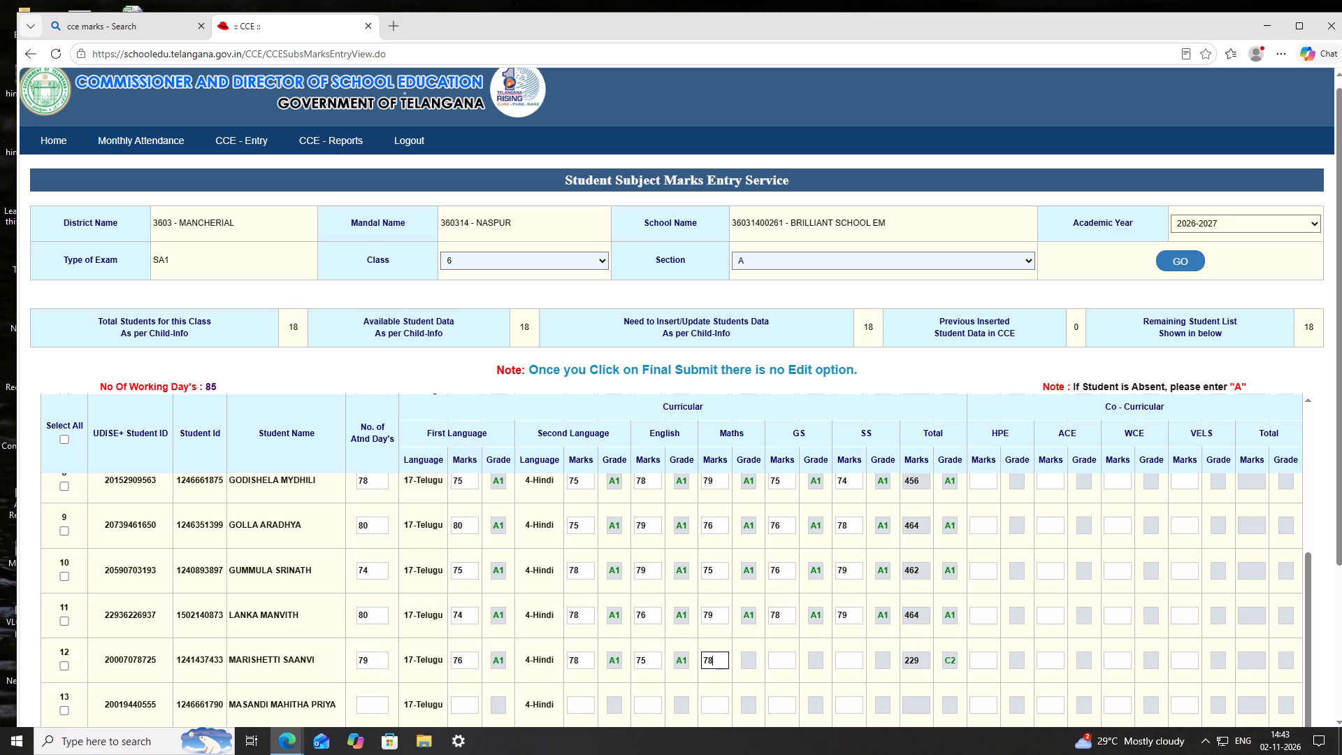
{"action": "key", "text": "Tab"}
{"action": "type", "text": "74"}
{"action": "key", "text": "Tab"}
{"action": "type", "text": "74"}
{"action": "key", "text": "Tab"}
{"action": "key", "text": "7"}
{"action": "key", "text": "Home"}
{"action": "key", "text": "BackSpace"}
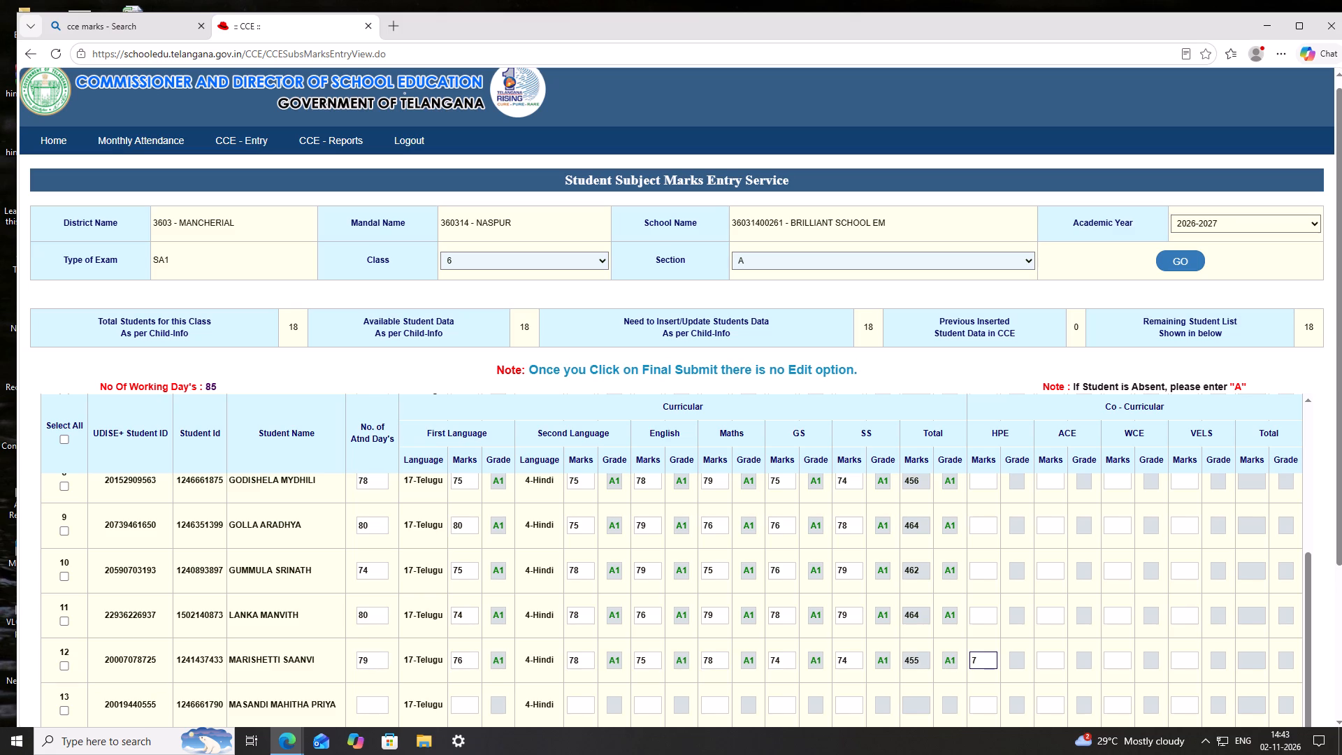
{"action": "key", "text": "Right"}
{"action": "key", "text": "BackSpace"}
For the thirteenth student, enter 80 attended days, Telugu 80, Hindi 80 and English 80.
{"action": "scroll", "coordinate": [712, 533], "scroll_direction": "down", "scroll_amount": 9}
{"action": "key", "text": "Tab"}
{"action": "key", "text": "Tab"}
{"action": "key", "text": "Tab"}
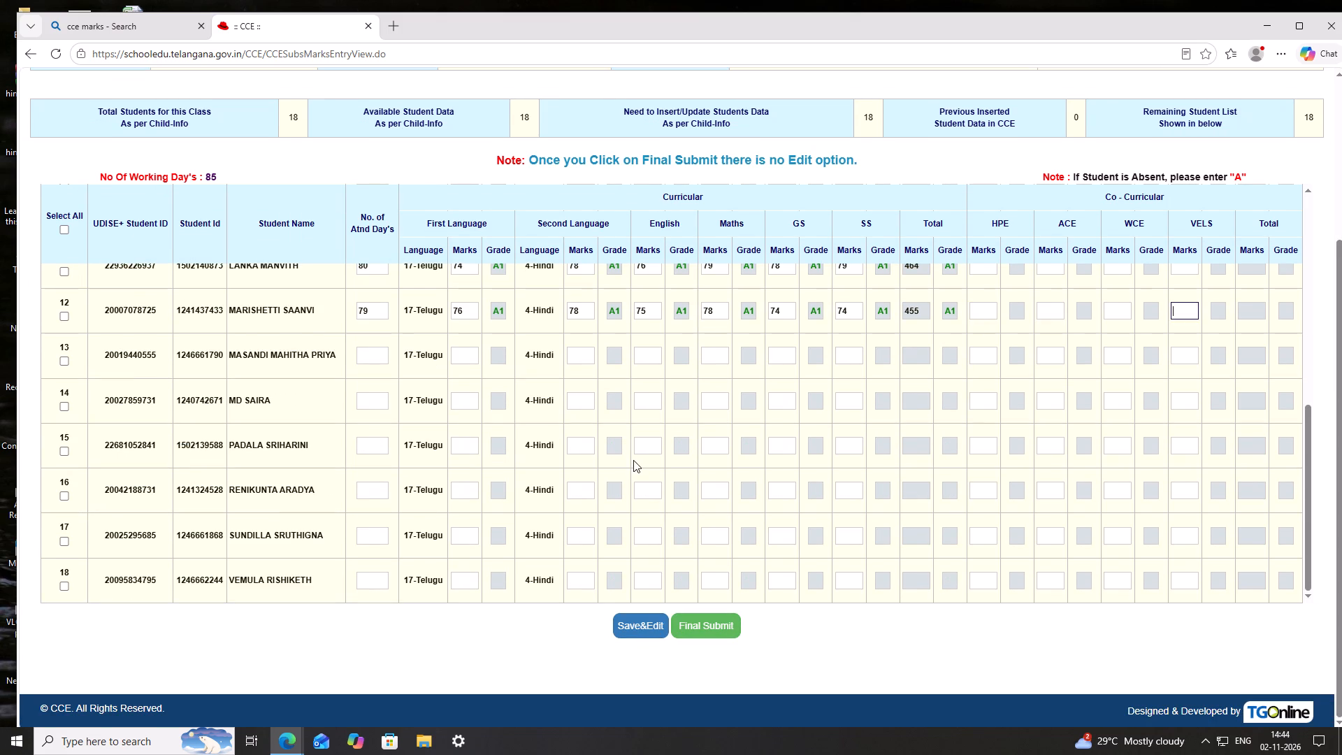
{"action": "key", "text": "Tab"}
{"action": "key", "text": "Tab"}
{"action": "key", "text": "5"}
{"action": "key", "text": "BackSpace"}
{"action": "type", "text": "80"}
{"action": "key", "text": "Tab"}
{"action": "type", "text": "80"}
{"action": "key", "text": "Tab"}
{"action": "type", "text": "80"}
{"action": "key", "text": "Tab"}
{"action": "type", "text": "80"}
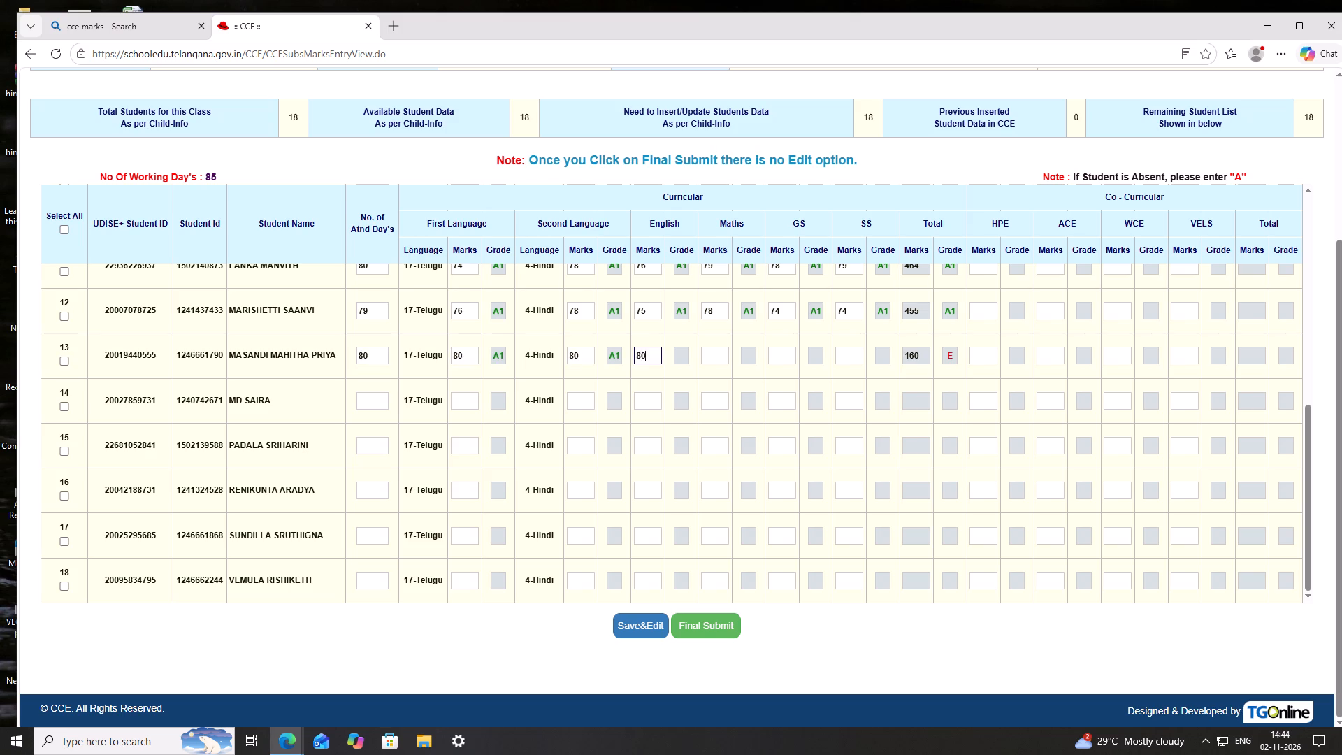
Enter the thirteenth student's remaining curricular marks: Maths 78, GS 75 and SS 78, leaving HPE blank.
{"action": "key", "text": "Tab"}
{"action": "type", "text": "08"}
{"action": "key", "text": "Tab"}
{"action": "double_click", "coordinate": [719, 358]}
{"action": "type", "text": "78"}
{"action": "key", "text": "Tab"}
{"action": "type", "text": "75"}
{"action": "key", "text": "Tab"}
{"action": "type", "text": "78"}
{"action": "key", "text": "Tab"}
{"action": "type", "text": "79"}
{"action": "key", "text": "BackSpace"}
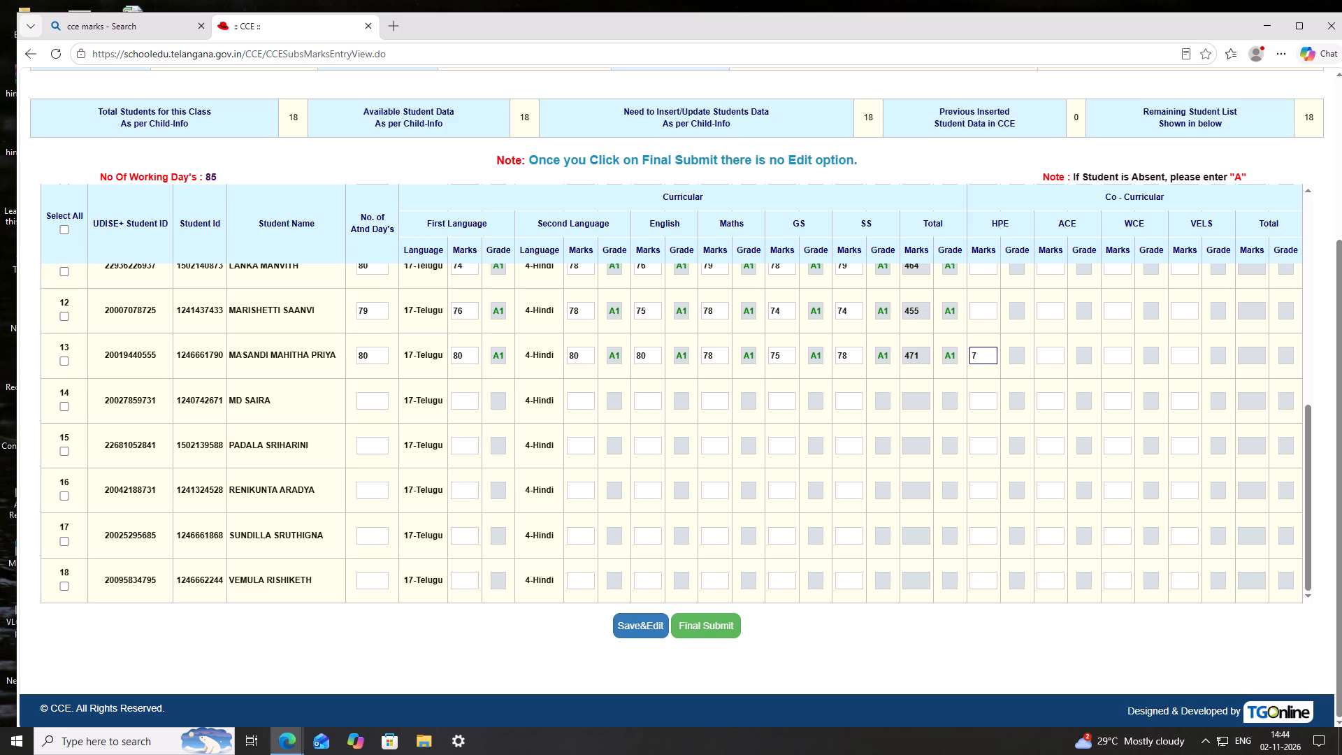
{"action": "key", "text": "BackSpace"}
For the fourteenth student, enter 78 attended days, Telugu 75, Hindi 76 and English 78.
{"action": "key", "text": "Tab"}
{"action": "key", "text": "Tab"}
{"action": "key", "text": "Tab"}
{"action": "key", "text": "Tab"}
{"action": "key", "text": "Tab"}
{"action": "key", "text": "Tab"}
{"action": "scroll", "coordinate": [484, 398], "scroll_direction": "down", "scroll_amount": 3}
{"action": "left_click", "coordinate": [385, 408]}
{"action": "type", "text": "78"}
{"action": "key", "text": "Tab"}
{"action": "type", "text": "75"}
{"action": "key", "text": "Tab"}
{"action": "type", "text": "76"}
{"action": "key", "text": "Tab"}
{"action": "type", "text": "78"}
Enter the fourteenth student's remaining curricular marks: Maths 79, GS 75 and SS 75, leaving HPE blank.
{"action": "key", "text": "Tab"}
{"action": "type", "text": "79"}
{"action": "key", "text": "Tab"}
{"action": "type", "text": "75"}
{"action": "key", "text": "Tab"}
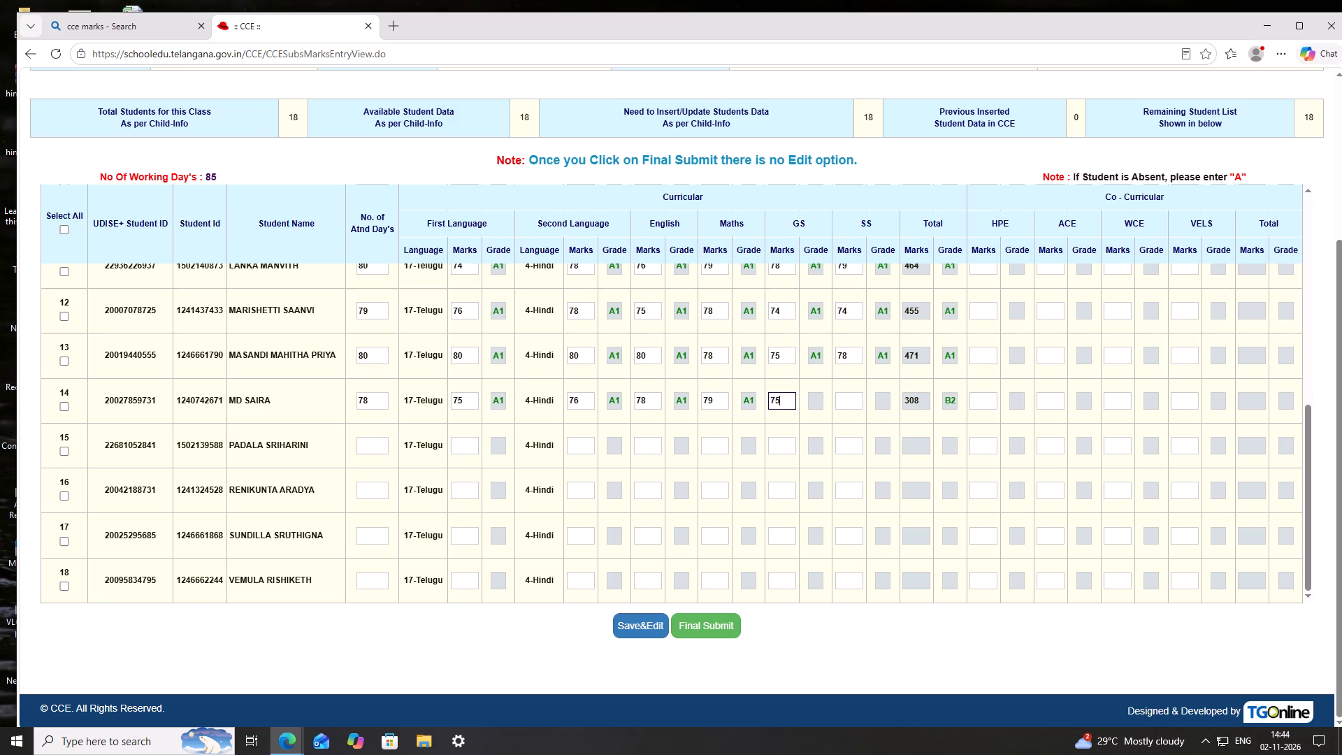
{"action": "type", "text": "75"}
{"action": "key", "text": "Tab"}
{"action": "type", "text": "75"}
{"action": "key", "text": "BackSpace"}
{"action": "key", "text": "BackSpace"}
{"action": "key", "text": "BackSpace"}
For the fifteenth student, enter 70 attended days, Telugu 80, Hindi 80 and English 80.
{"action": "key", "text": "Tab"}
{"action": "key", "text": "Tab"}
{"action": "key", "text": "Tab"}
{"action": "key", "text": "Tab"}
{"action": "key", "text": "Tab"}
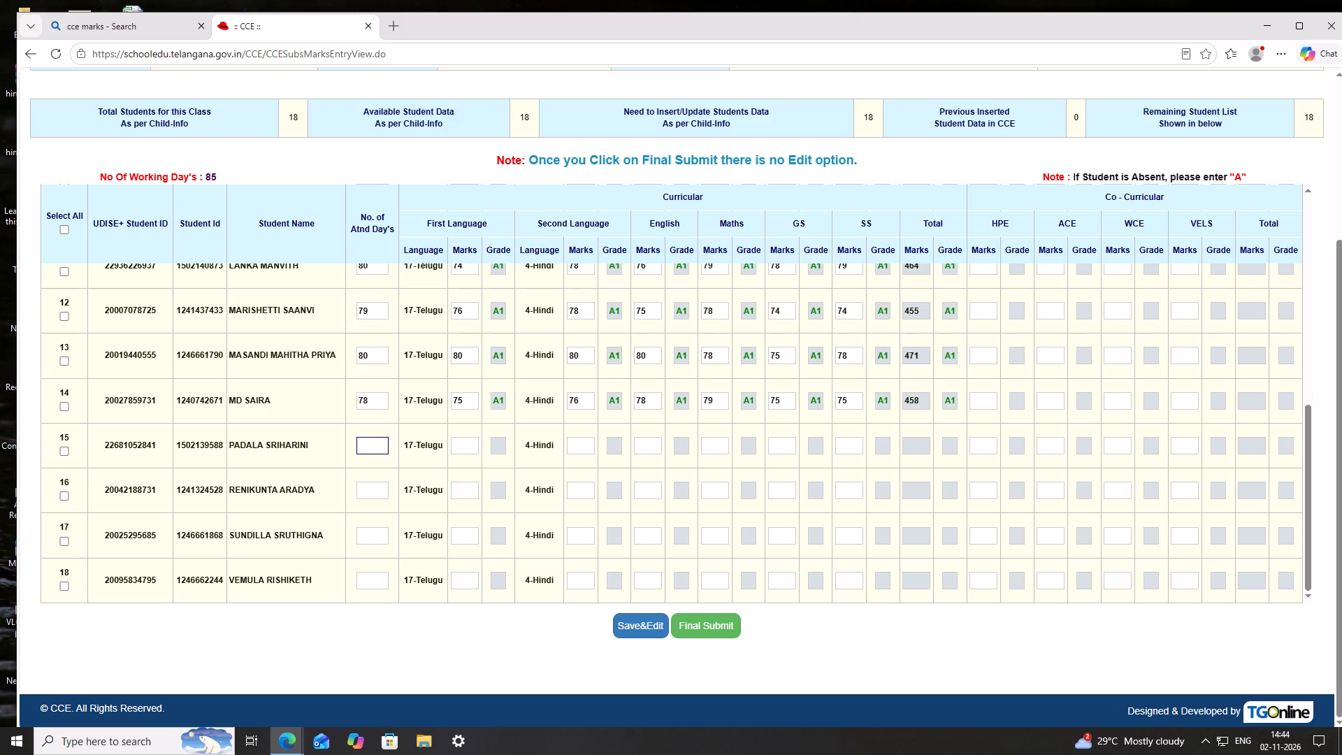
{"action": "type", "text": "70"}
{"action": "key", "text": "Tab"}
{"action": "type", "text": "80"}
{"action": "key", "text": "Tab"}
{"action": "type", "text": "80"}
{"action": "key", "text": "Tab"}
{"action": "type", "text": "80"}
Enter the fifteenth student's remaining curricular marks: Maths 80, GS 80 and SS 80.
{"action": "key", "text": "Tab"}
{"action": "type", "text": "80"}
{"action": "key", "text": "Tab"}
{"action": "type", "text": "80"}
{"action": "key", "text": "Tab"}
{"action": "type", "text": "80"}
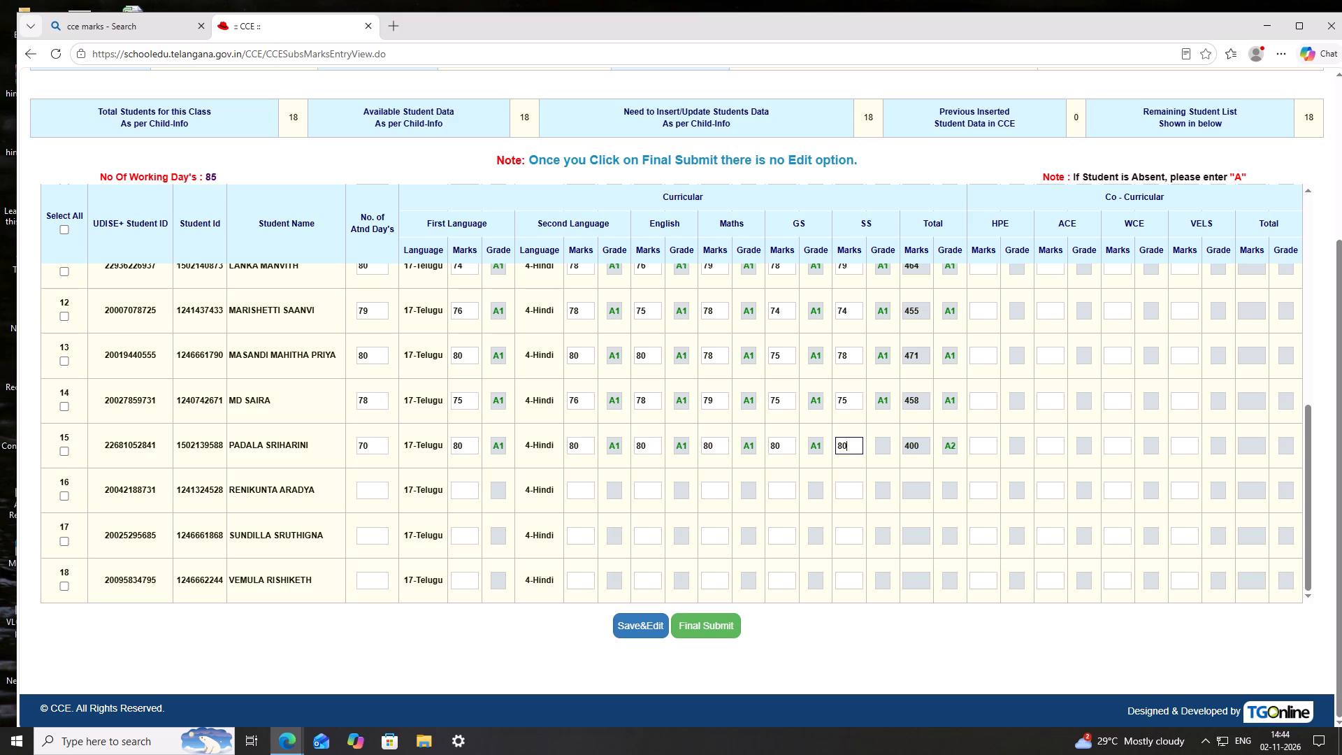
For the sixteenth student, enter 75 attended days, Telugu 78, Hindi 79 and English 78.
{"action": "key", "text": "Tab"}
{"action": "key", "text": "Tab"}
{"action": "key", "text": "Tab"}
{"action": "key", "text": "Tab"}
{"action": "key", "text": "Tab"}
{"action": "key", "text": "Tab"}
{"action": "type", "text": "75"}
{"action": "key", "text": "Tab"}
{"action": "type", "text": "78"}
{"action": "key", "text": "Tab"}
{"action": "type", "text": "79"}
{"action": "key", "text": "Tab"}
{"action": "type", "text": "78"}
Enter the sixteenth student's remaining curricular marks: Maths 79, GS 78 and SS 80.
{"action": "key", "text": "Tab"}
{"action": "type", "text": "79"}
{"action": "key", "text": "Tab"}
{"action": "type", "text": "78"}
{"action": "key", "text": "Tab"}
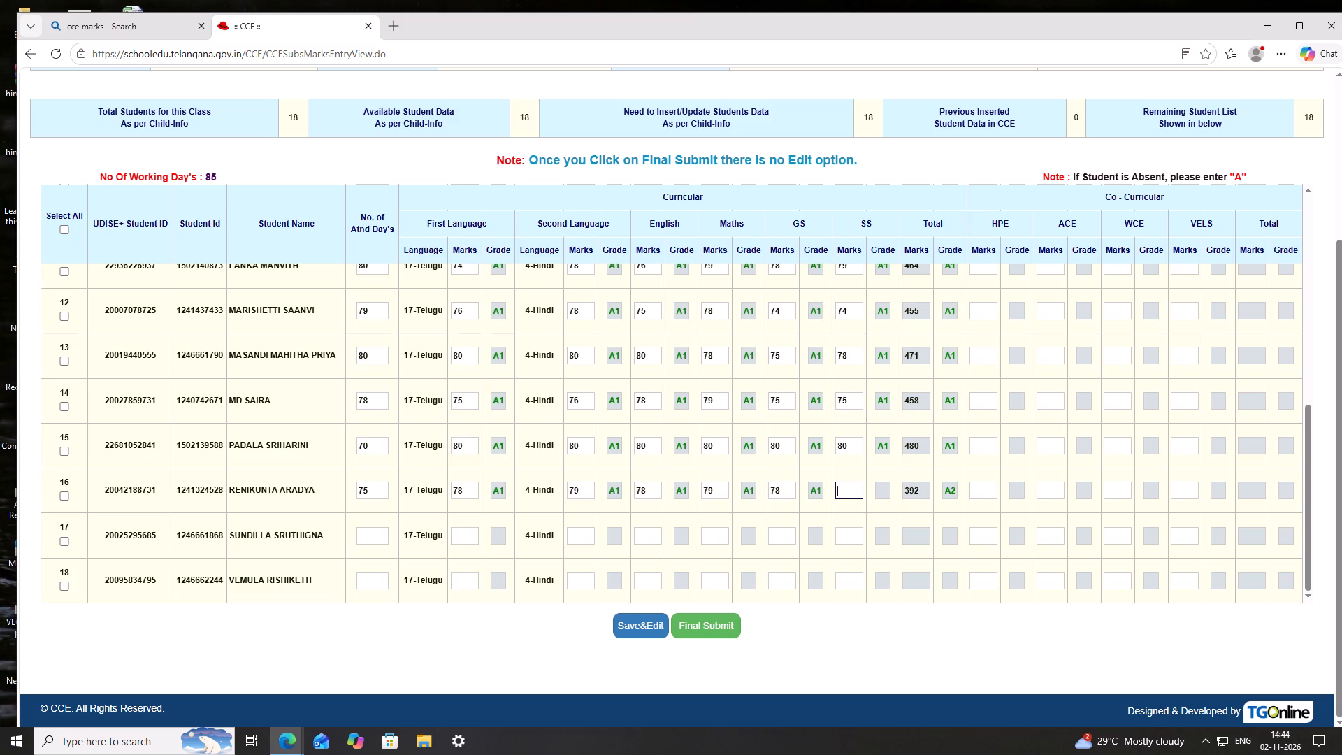
{"action": "type", "text": "80"}
For the seventeenth student, enter 80 attended days, Telugu 79 and Hindi 80.
{"action": "key", "text": "Tab"}
{"action": "key", "text": "Tab"}
{"action": "key", "text": "Tab"}
{"action": "key", "text": "Tab"}
{"action": "key", "text": "Tab"}
{"action": "key", "text": "Tab"}
{"action": "key", "text": "Tab"}
{"action": "scroll", "coordinate": [263, 507], "scroll_direction": "down", "scroll_amount": 3}
{"action": "left_click", "coordinate": [382, 534]}
{"action": "type", "text": "80"}
{"action": "key", "text": "Tab"}
{"action": "key", "text": "7"}
{"action": "key", "text": "Tab"}
{"action": "key", "text": "9"}
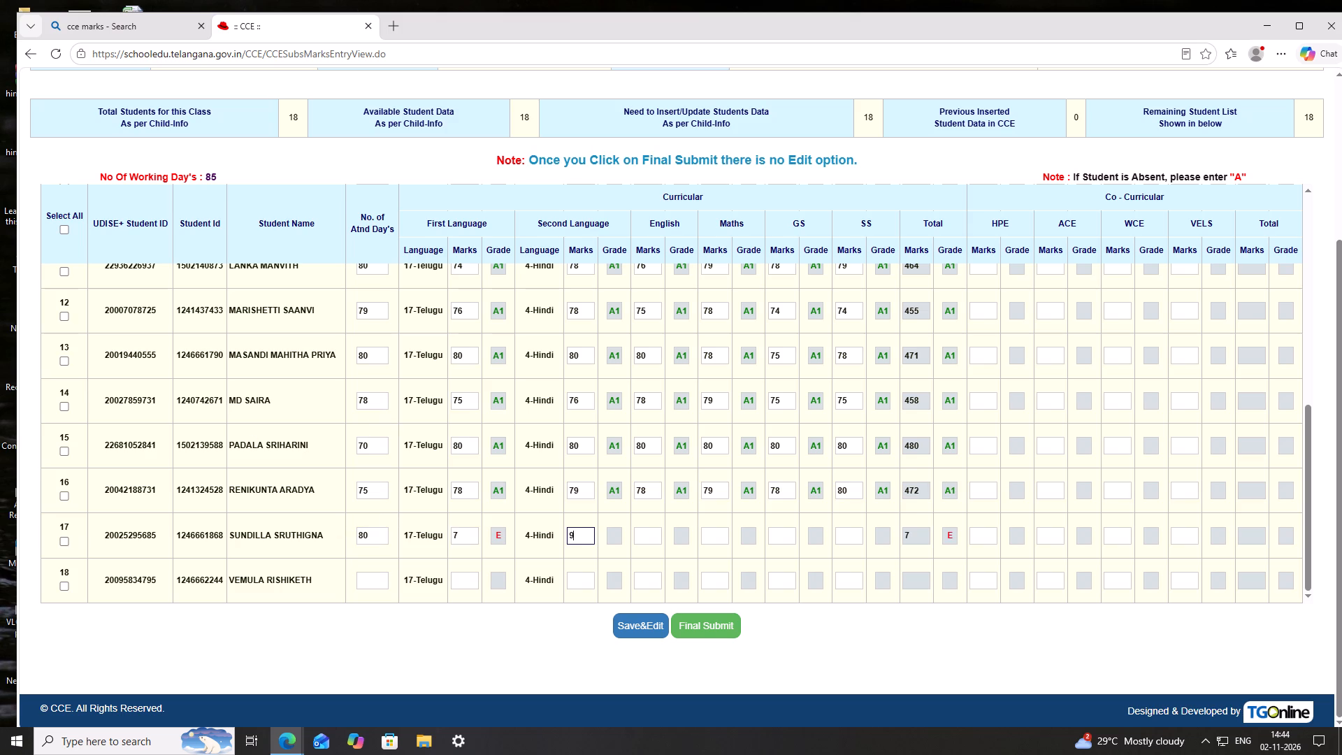
{"action": "left_click", "coordinate": [466, 531]}
{"action": "key", "text": "9"}
{"action": "key", "text": "Tab"}
{"action": "type", "text": "80"}
Enter the seventeenth student's remaining curricular marks: English 75, Maths 78, GS 79 and SS 79.
{"action": "key", "text": "Tab"}
{"action": "key", "text": "7"}
{"action": "key", "text": "5"}
{"action": "key", "text": "Tab"}
{"action": "type", "text": "78"}
{"action": "key", "text": "Tab"}
{"action": "type", "text": "79"}
{"action": "key", "text": "Tab"}
{"action": "type", "text": "79"}
For the eighteenth student, enter 80 attended days, Telugu 80 and Hindi 80.
{"action": "key", "text": "Tab"}
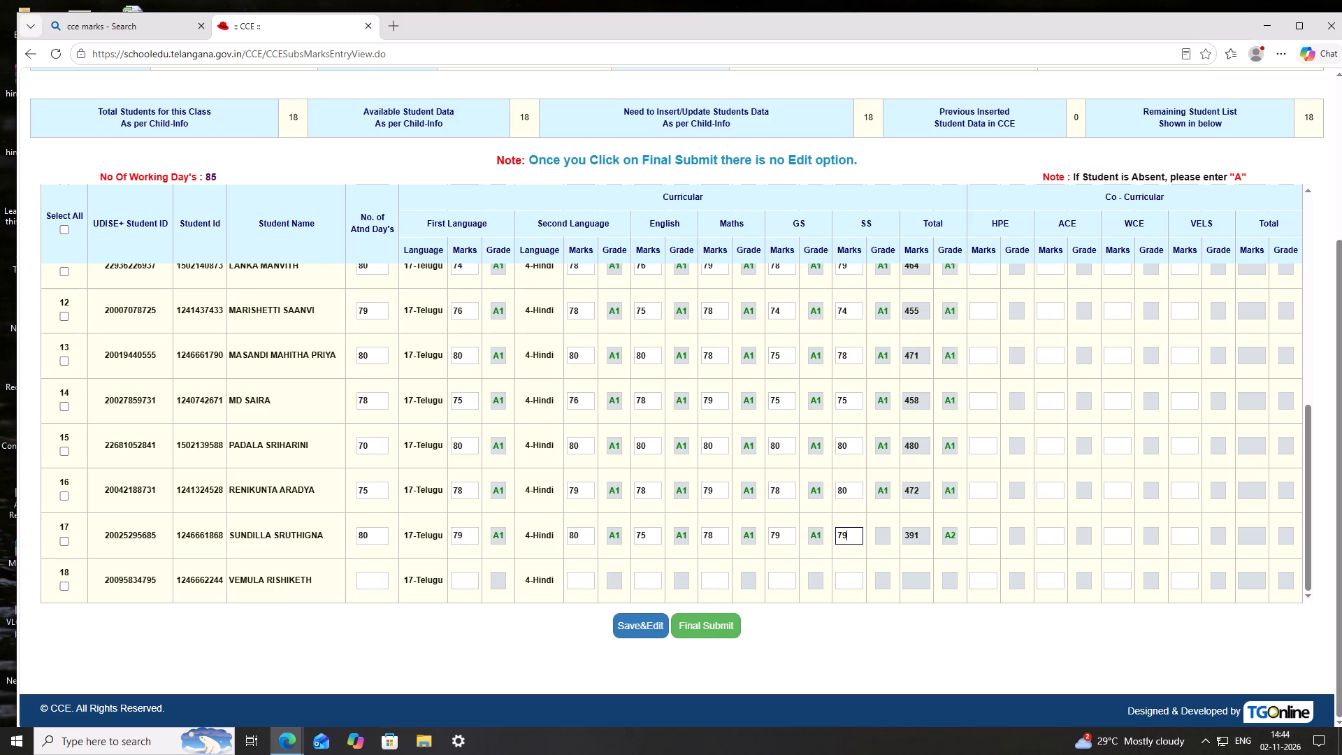
{"action": "key", "text": "Tab"}
{"action": "key", "text": "Tab"}
{"action": "key", "text": "Tab"}
{"action": "key", "text": "Tab"}
{"action": "key", "text": "Tab"}
{"action": "type", "text": "80"}
{"action": "key", "text": "Tab"}
{"action": "type", "text": "80"}
{"action": "key", "text": "Tab"}
{"action": "type", "text": "80"}
{"action": "key", "text": "Tab"}
Enter the eighteenth student's remaining curricular marks: English 80, Maths 80, GS 80 and SS 80.
{"action": "type", "text": "80"}
{"action": "key", "text": "Tab"}
{"action": "type", "text": "80"}
{"action": "key", "text": "Tab"}
{"action": "type", "text": "80"}
{"action": "key", "text": "Tab"}
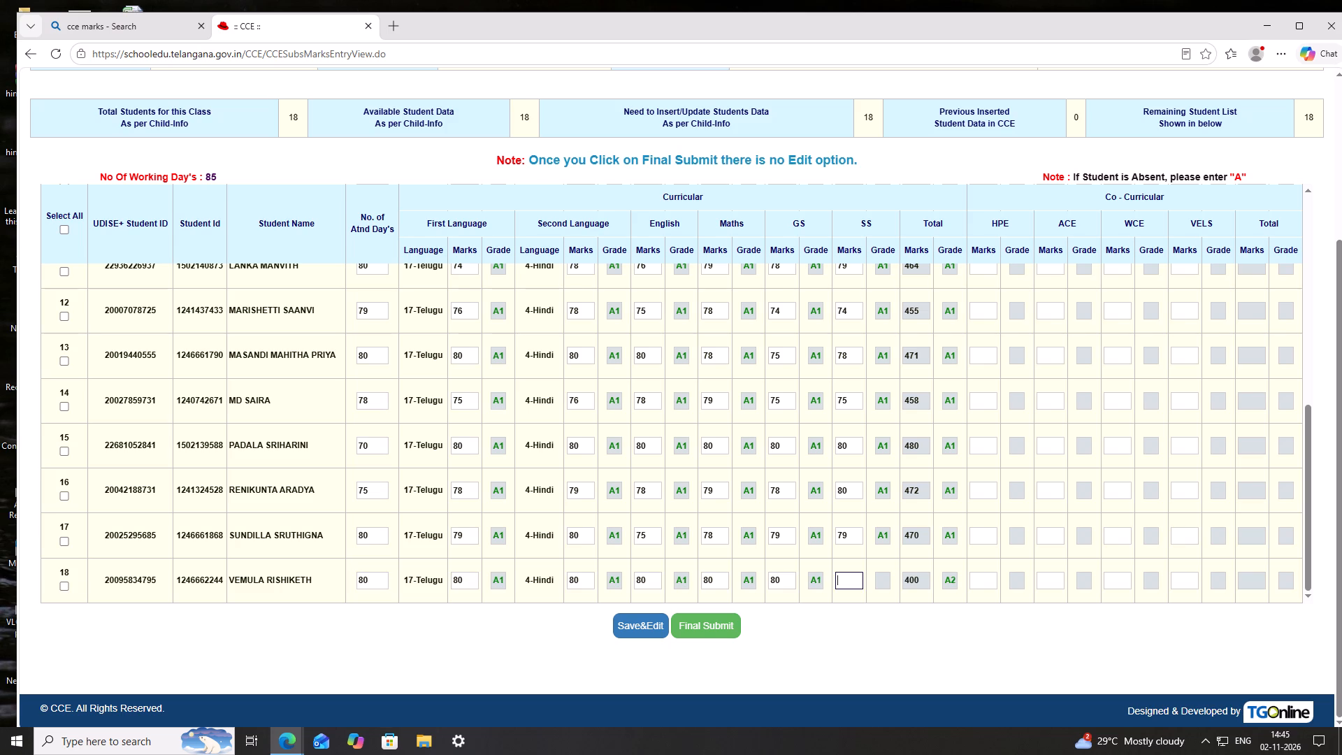
{"action": "type", "text": "80"}
{"action": "key", "text": "Tab"}
Enter the second student's co-curricular marks: HPE 48, ACE 45, WCE 48 and VELS 47.
{"action": "scroll", "coordinate": [657, 460], "scroll_direction": "down", "scroll_amount": 1}
{"action": "scroll", "coordinate": [681, 471], "scroll_direction": "up", "scroll_amount": 9}
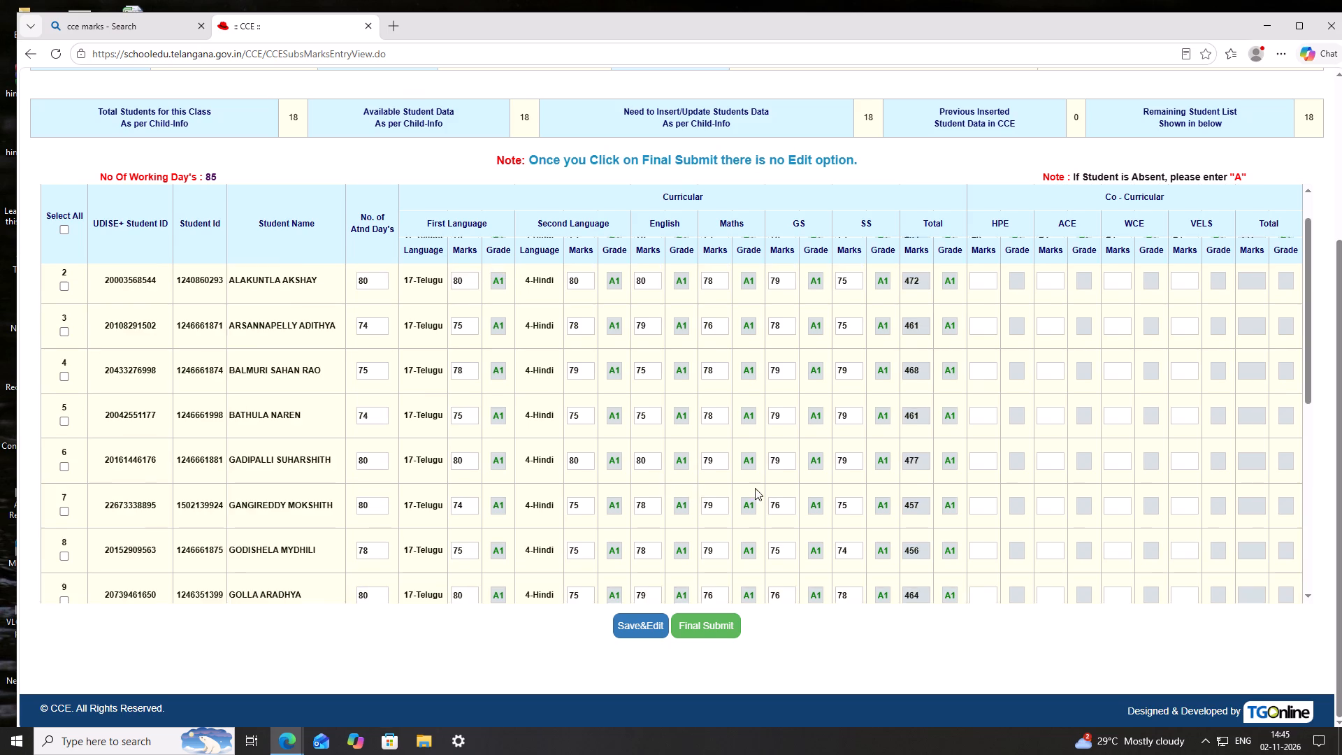
{"action": "scroll", "coordinate": [755, 488], "scroll_direction": "up", "scroll_amount": 10}
{"action": "scroll", "coordinate": [1008, 455], "scroll_direction": "down", "scroll_amount": 1}
{"action": "scroll", "coordinate": [1027, 389], "scroll_direction": "up", "scroll_amount": 5}
{"action": "scroll", "coordinate": [1018, 363], "scroll_direction": "down", "scroll_amount": 2}
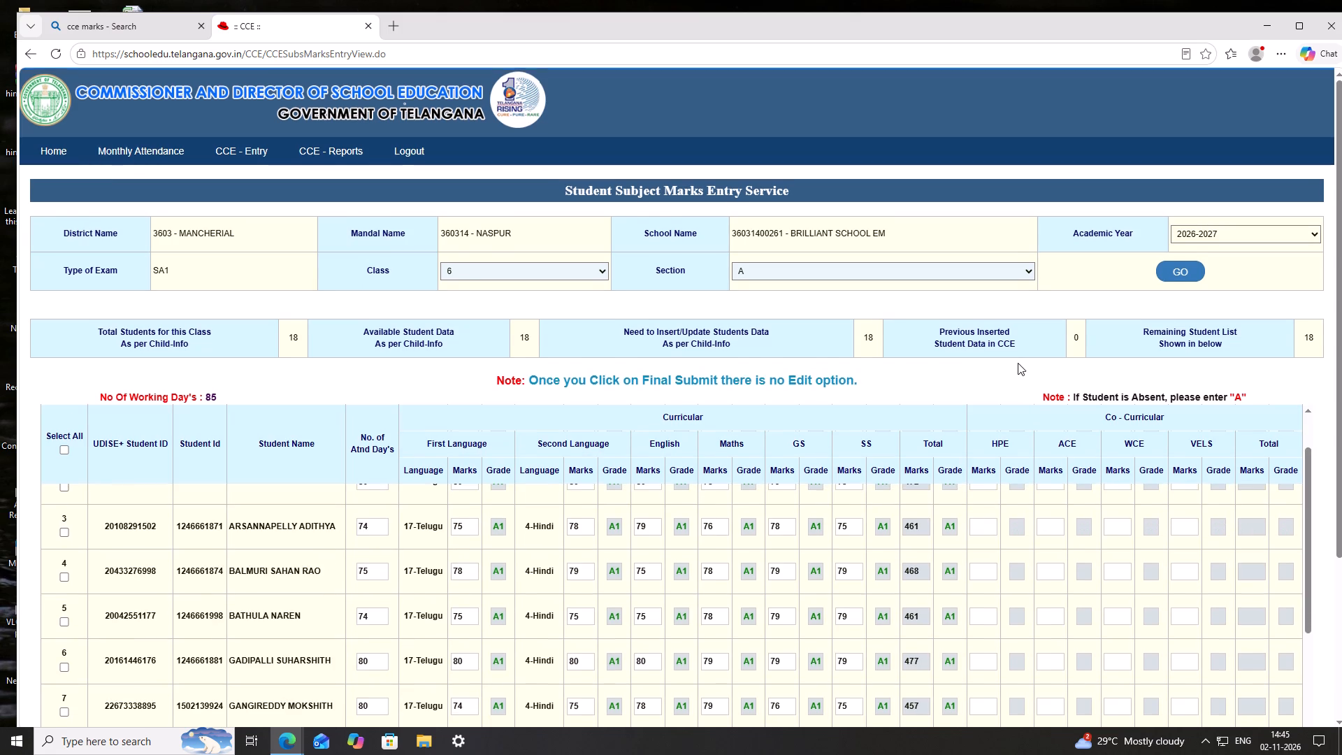
{"action": "scroll", "coordinate": [1018, 363], "scroll_direction": "down", "scroll_amount": 4}
{"action": "scroll", "coordinate": [1026, 379], "scroll_direction": "up", "scroll_amount": 5}
{"action": "left_click", "coordinate": [993, 328]}
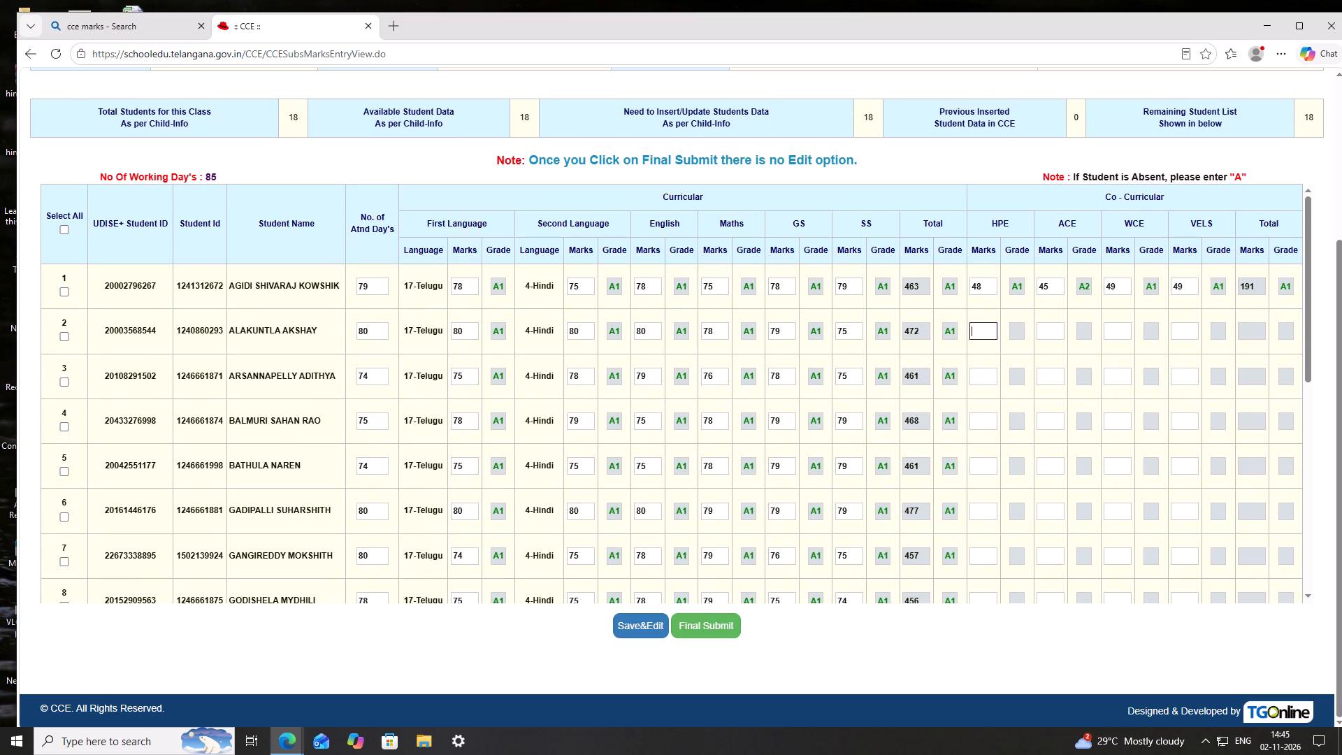
{"action": "type", "text": "48"}
{"action": "key", "text": "Tab"}
{"action": "type", "text": "45"}
{"action": "key", "text": "Tab"}
{"action": "type", "text": "48"}
{"action": "key", "text": "Tab"}
{"action": "type", "text": "47"}
{"action": "key", "text": "Tab"}
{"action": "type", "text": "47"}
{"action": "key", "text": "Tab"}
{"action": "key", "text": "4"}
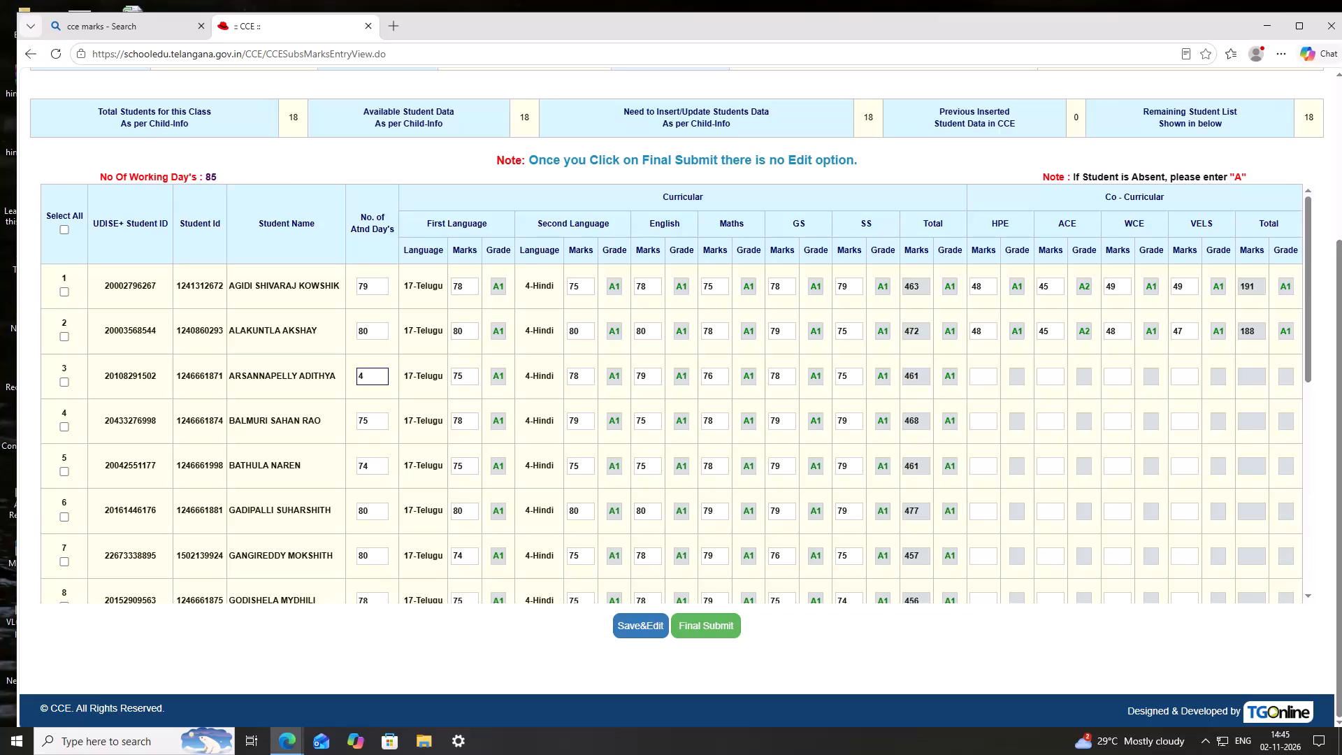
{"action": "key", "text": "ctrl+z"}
Enter the third student's co-curricular marks: 50 each for HPE, ACE, WCE and VELS.
{"action": "left_click", "coordinate": [1044, 366]}
{"action": "left_click", "coordinate": [974, 379]}
{"action": "type", "text": "50"}
{"action": "key", "text": "Tab"}
{"action": "key", "text": "5"}
{"action": "key", "text": "0"}
{"action": "key", "text": "Tab"}
{"action": "type", "text": "50"}
{"action": "key", "text": "Tab"}
{"action": "type", "text": "50"}
{"action": "key", "text": "Tab"}
{"action": "type", "text": "50"}
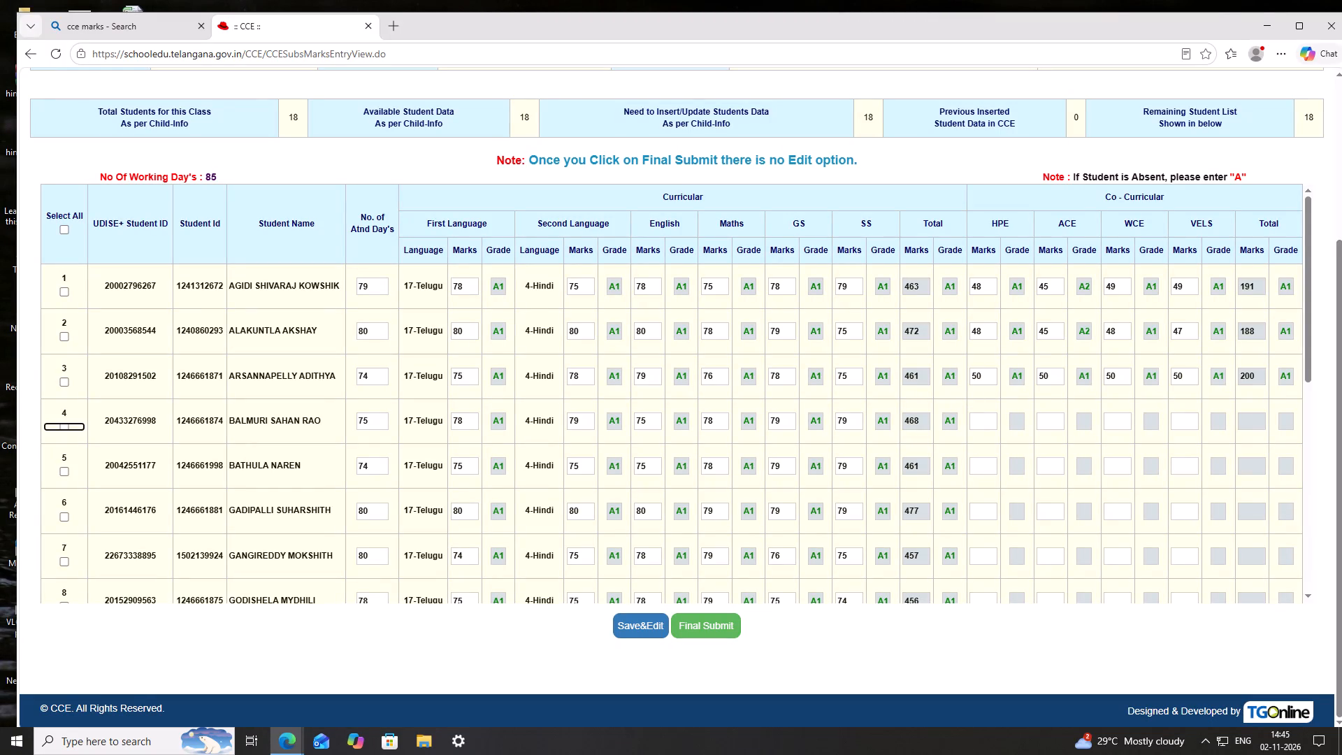
Enter the fourth student's co-curricular marks: 50 each for HPE, ACE, WCE and VELS.
{"action": "key", "text": "Tab"}
{"action": "key", "text": "Tab"}
{"action": "key", "text": "Tab"}
{"action": "key", "text": "Tab"}
{"action": "key", "text": "Tab"}
{"action": "key", "text": "Tab"}
{"action": "key", "text": "Tab"}
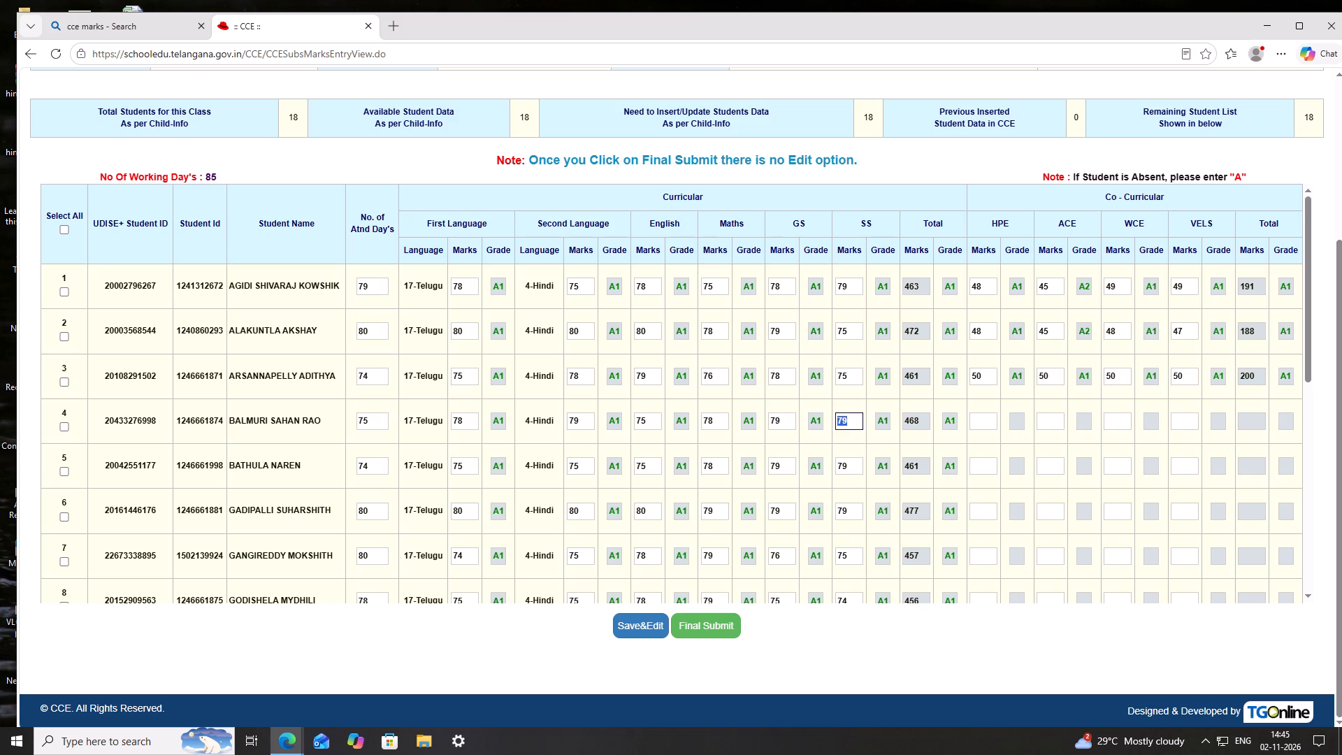
{"action": "key", "text": "Tab"}
{"action": "type", "text": "50"}
{"action": "key", "text": "Tab"}
{"action": "type", "text": "50"}
{"action": "key", "text": "Tab"}
{"action": "type", "text": "50"}
{"action": "key", "text": "Tab"}
{"action": "type", "text": "50"}
{"action": "key", "text": "Tab"}
{"action": "type", "text": "50"}
For the fifth student, enter the co-curricular marks HPE 48 and ACE 47.
{"action": "key", "text": "Tab"}
{"action": "key", "text": "Tab"}
{"action": "key", "text": "Tab"}
{"action": "key", "text": "Tab"}
{"action": "key", "text": "Tab"}
{"action": "key", "text": "Tab"}
{"action": "key", "text": "Tab"}
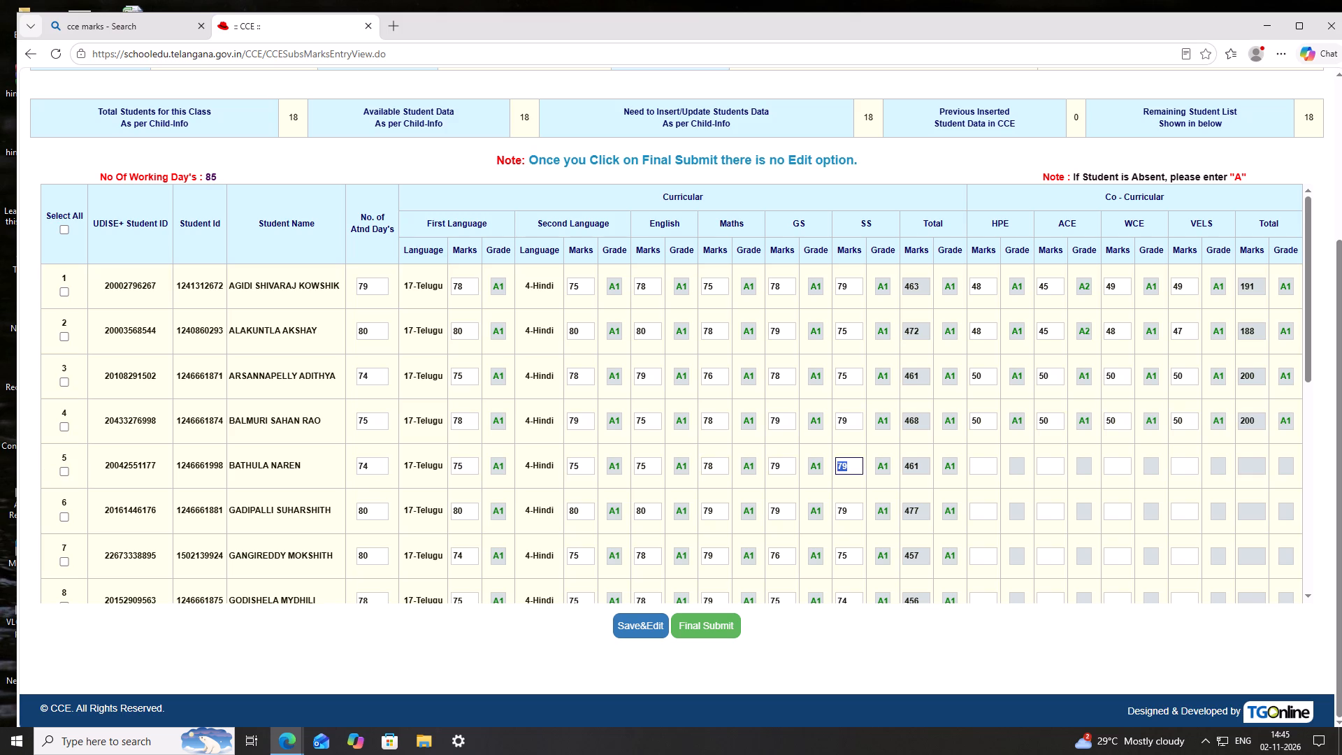
{"action": "key", "text": "Tab"}
{"action": "type", "text": "48"}
{"action": "key", "text": "Tab"}
{"action": "key", "text": "4"}
{"action": "key", "text": "7"}
{"action": "key", "text": "Tab"}
Enter the fifth student's remaining co-curricular marks: WCE 47 and VELS 49.
{"action": "type", "text": "478"}
{"action": "key", "text": "BackSpace"}
{"action": "key", "text": "Tab"}
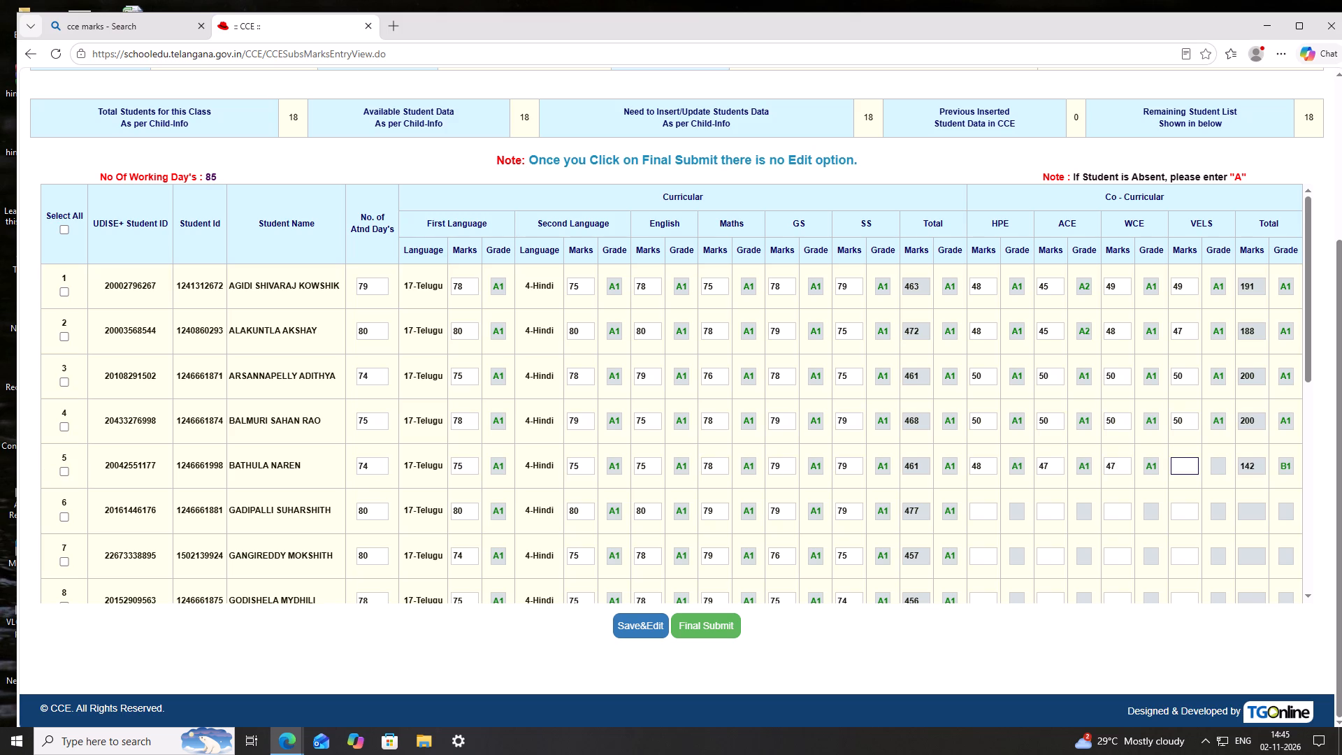
{"action": "type", "text": "489"}
{"action": "key", "text": "Tab"}
{"action": "key", "text": "Return"}
{"action": "type", "text": "49"}
{"action": "key", "text": "Tab"}
Enter the sixth student's co-curricular marks: 50 each for HPE, ACE, WCE and VELS.
{"action": "key", "text": "Tab"}
{"action": "key", "text": "Tab"}
{"action": "key", "text": "Tab"}
{"action": "key", "text": "Tab"}
{"action": "key", "text": "Tab"}
{"action": "key", "text": "Tab"}
{"action": "key", "text": "Tab"}
{"action": "key", "text": "Tab"}
{"action": "key", "text": "Tab"}
{"action": "scroll", "coordinate": [1062, 421], "scroll_direction": "down", "scroll_amount": 2}
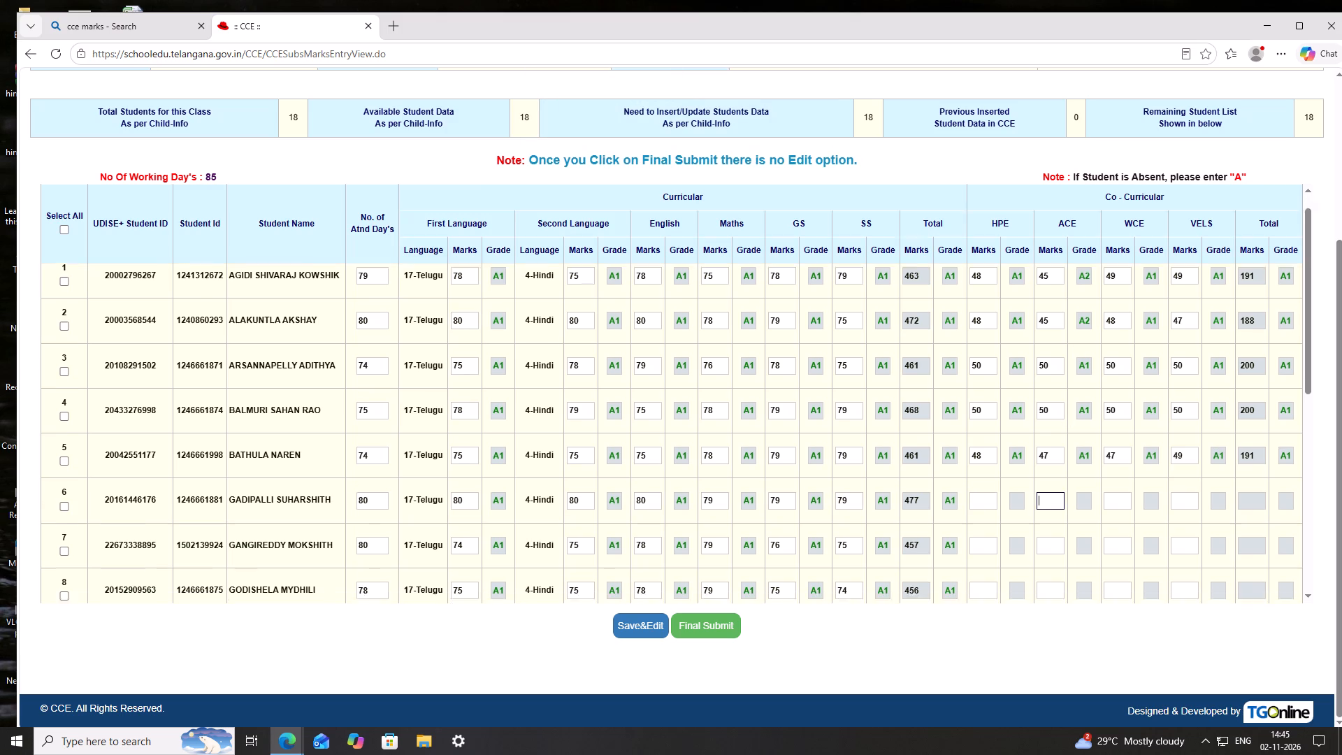
{"action": "left_click", "coordinate": [980, 369]}
{"action": "type", "text": "50"}
{"action": "key", "text": "Tab"}
{"action": "type", "text": "50"}
{"action": "key", "text": "Tab"}
{"action": "type", "text": "50"}
{"action": "key", "text": "Tab"}
{"action": "type", "text": "50"}
{"action": "key", "text": "Tab"}
Enter the seventh student's co-curricular marks: HPE 48, ACE 49, WCE 48 and VELS 50.
{"action": "key", "text": "Tab"}
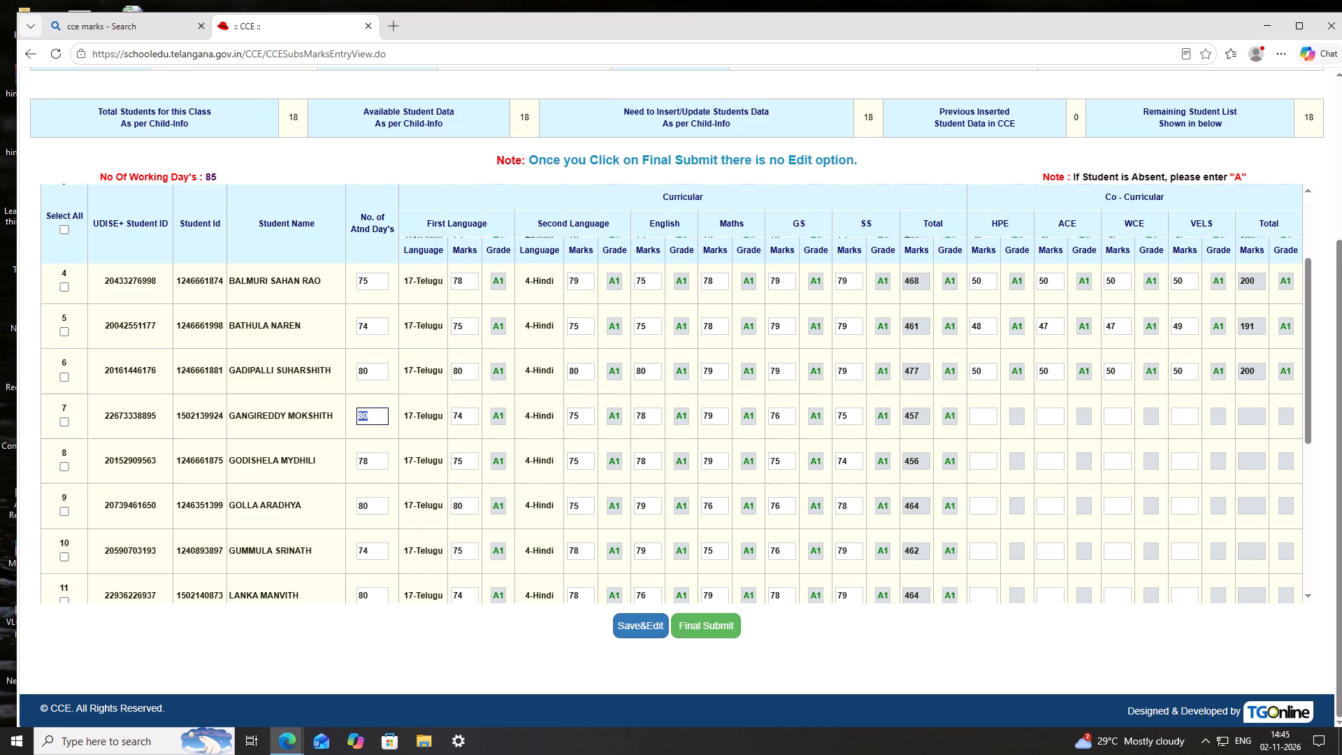
{"action": "key", "text": "Tab"}
{"action": "key", "text": "Tab"}
{"action": "key", "text": "Tab"}
{"action": "key", "text": "Tab"}
{"action": "key", "text": "Tab"}
{"action": "key", "text": "Tab"}
{"action": "key", "text": "Tab"}
{"action": "type", "text": "48"}
{"action": "key", "text": "Tab"}
{"action": "type", "text": "49"}
{"action": "key", "text": "Tab"}
{"action": "type", "text": "48"}
{"action": "key", "text": "Tab"}
{"action": "type", "text": "50"}
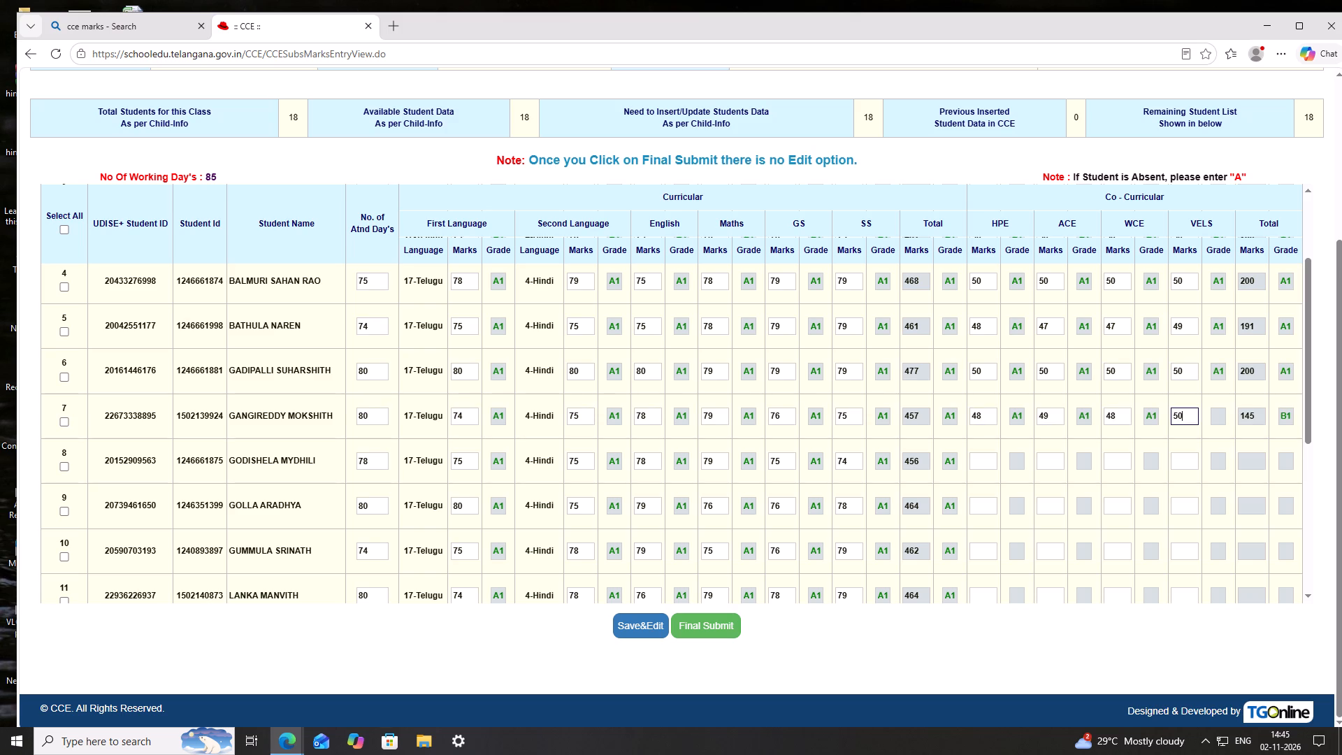
{"action": "key", "text": "Tab"}
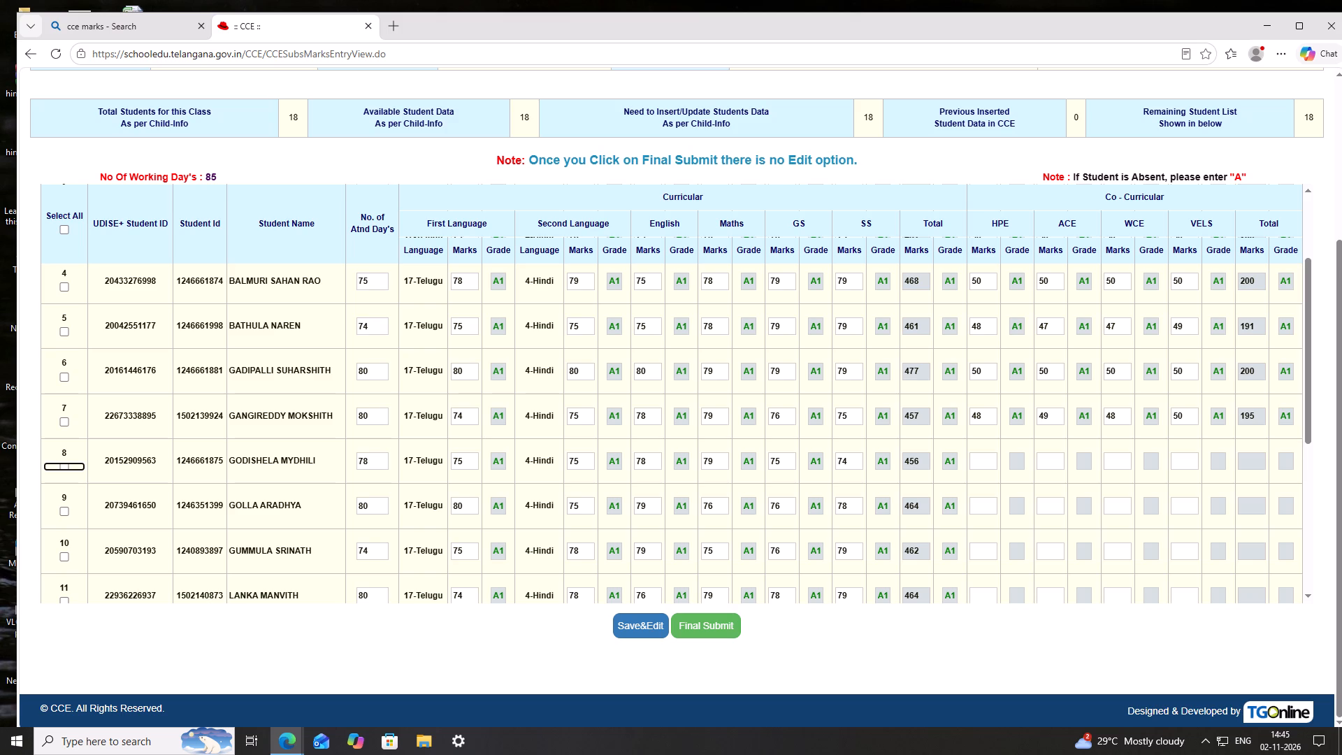
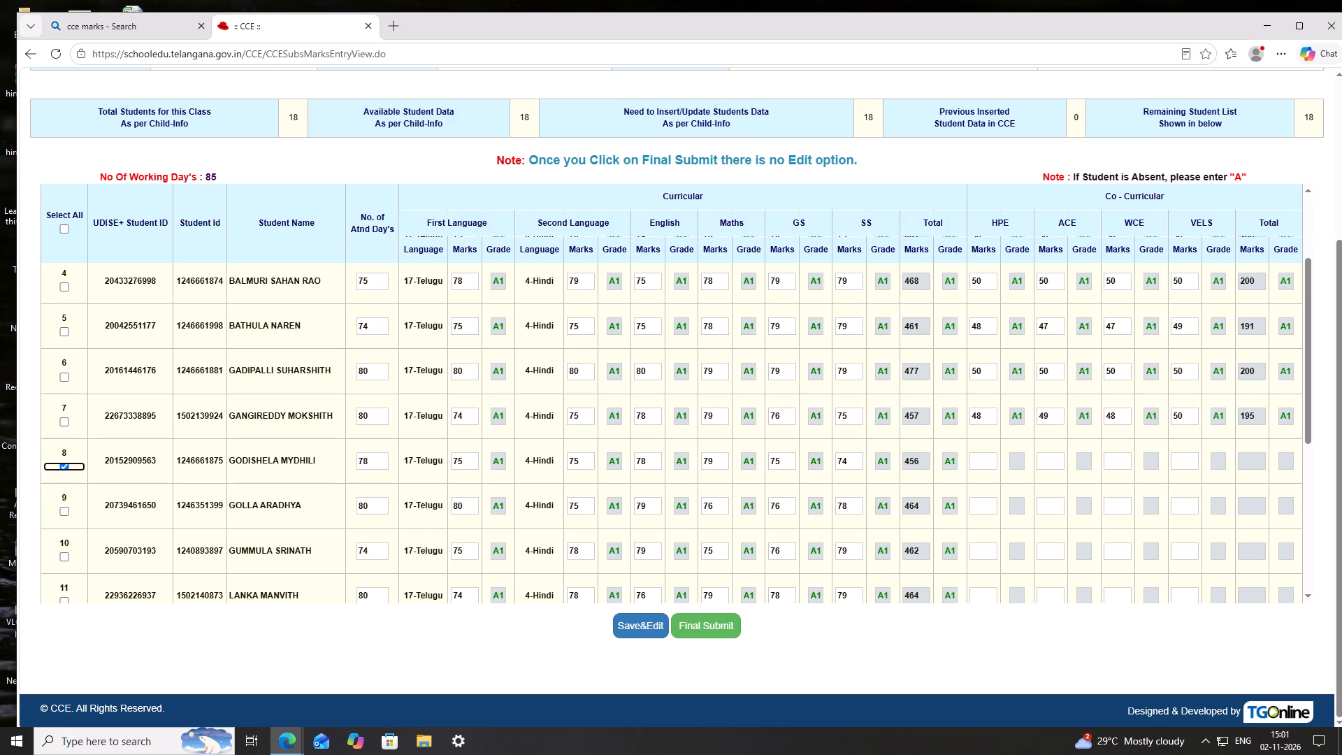
Enter the eighth student's co-curricular marks: HPE 48, ACE 49, WCE 50 and VELS 50.
{"action": "left_click", "coordinate": [986, 463]}
{"action": "type", "text": "48"}
{"action": "key", "text": "Tab"}
{"action": "type", "text": "49"}
{"action": "key", "text": "Tab"}
{"action": "type", "text": "50"}
{"action": "key", "text": "Tab"}
{"action": "type", "text": "50"}
{"action": "key", "text": "Tab"}
{"action": "type", "text": "50"}
Enter the ninth student's co-curricular marks: HPE 50, ACE 50, WCE 48 and VELS 49.
{"action": "key", "text": "Tab"}
{"action": "key", "text": "Tab"}
{"action": "key", "text": "Tab"}
{"action": "key", "text": "Tab"}
{"action": "key", "text": "Tab"}
{"action": "key", "text": "Tab"}
{"action": "key", "text": "Tab"}
{"action": "key", "text": "Tab"}
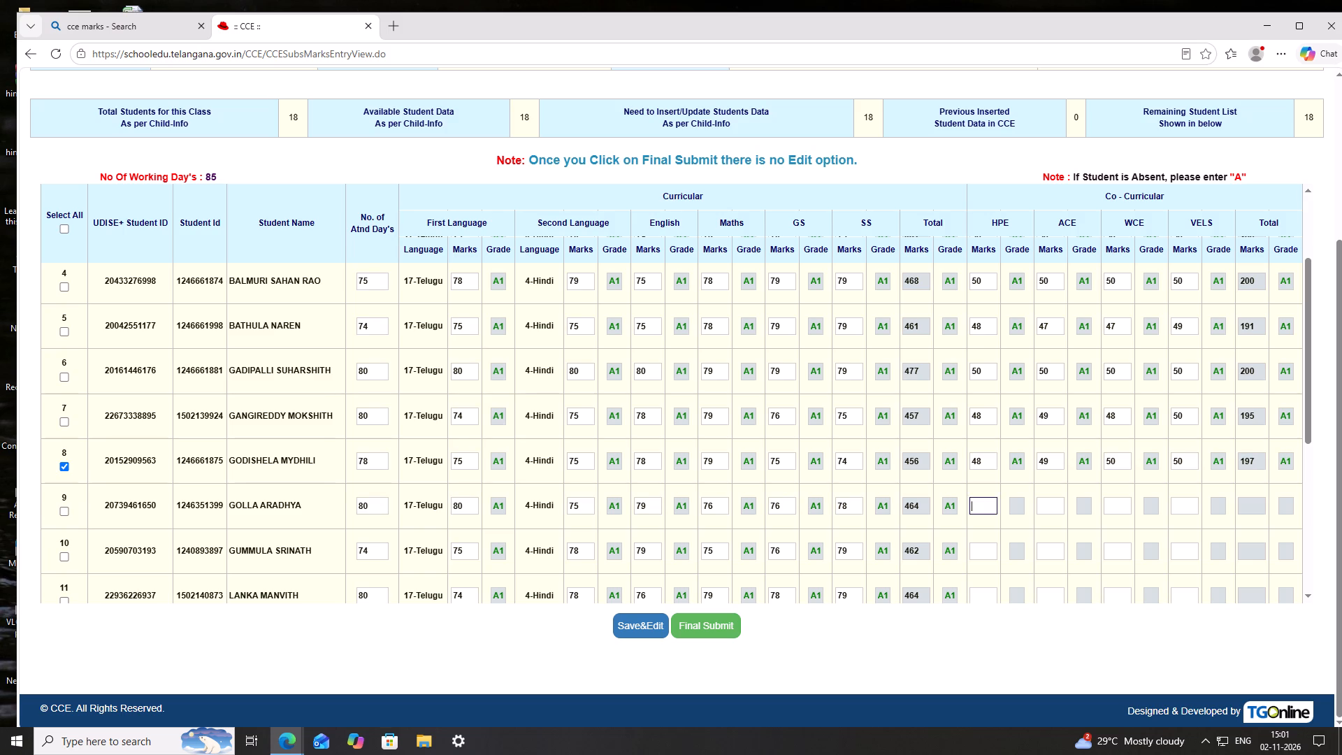
{"action": "key", "text": "Tab"}
{"action": "left_click", "coordinate": [992, 506]}
{"action": "type", "text": "50"}
{"action": "key", "text": "Tab"}
{"action": "type", "text": "50"}
{"action": "key", "text": "Tab"}
{"action": "type", "text": "48"}
{"action": "key", "text": "Tab"}
{"action": "type", "text": "49"}
{"action": "key", "text": "Tab"}
Enter the tenth student's co-curricular marks: HPE 48, ACE 47, WCE 48 and VELS 49.
{"action": "key", "text": "Tab"}
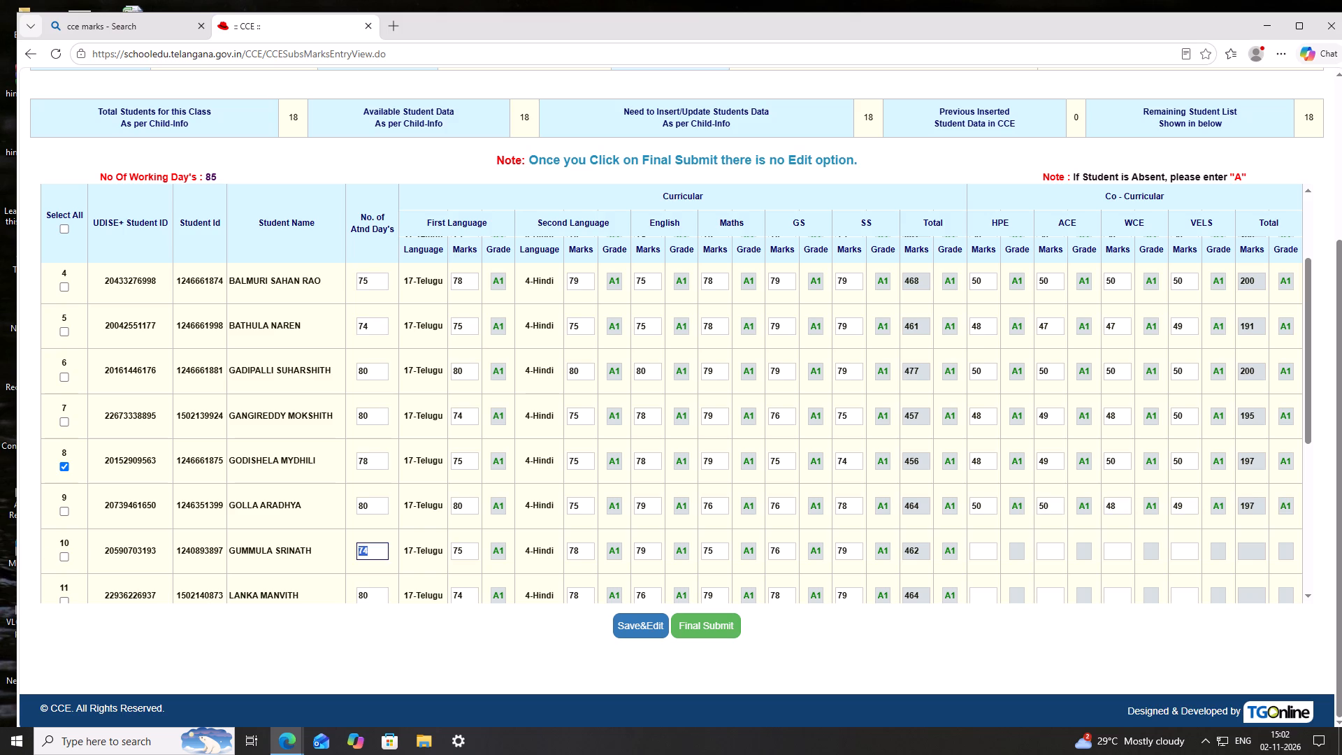
{"action": "key", "text": "Tab"}
{"action": "key", "text": "Tab"}
{"action": "key", "text": "Tab"}
{"action": "key", "text": "Tab"}
{"action": "key", "text": "Tab"}
{"action": "key", "text": "Tab"}
{"action": "scroll", "coordinate": [1093, 511], "scroll_direction": "down", "scroll_amount": 6}
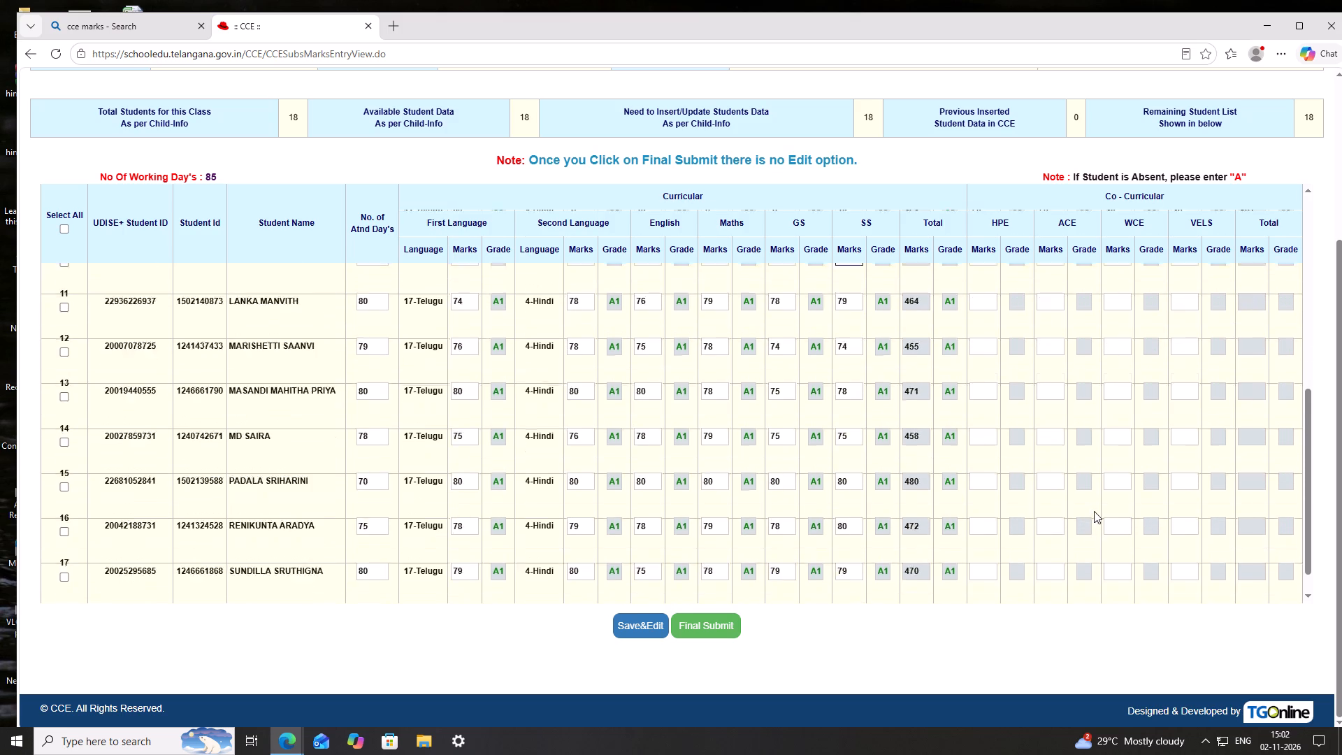
{"action": "scroll", "coordinate": [1092, 510], "scroll_direction": "up", "scroll_amount": 5}
{"action": "scroll", "coordinate": [1092, 510], "scroll_direction": "down", "scroll_amount": 1}
{"action": "key", "text": "Tab"}
{"action": "key", "text": "Tab"}
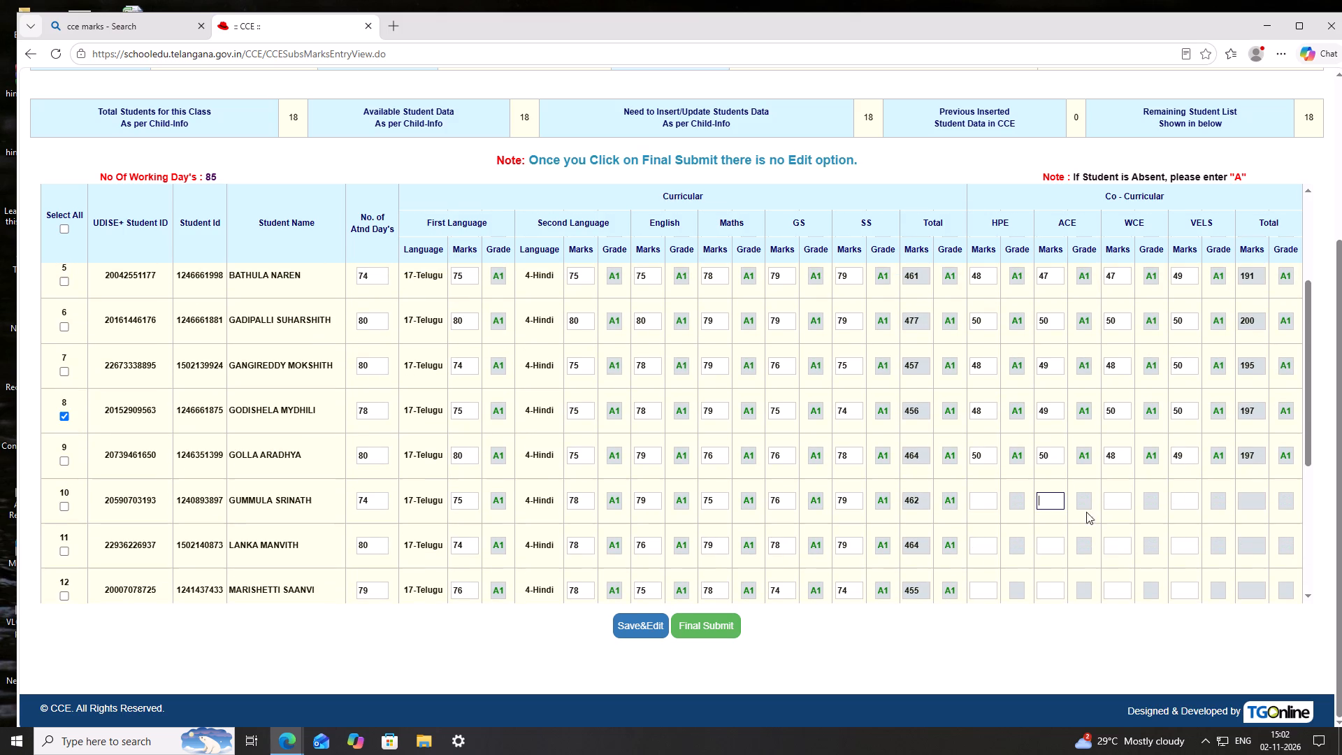
{"action": "left_click", "coordinate": [981, 502]}
{"action": "type", "text": "48"}
{"action": "key", "text": "Tab"}
{"action": "type", "text": "47"}
{"action": "key", "text": "Tab"}
{"action": "type", "text": "48"}
{"action": "key", "text": "Tab"}
{"action": "type", "text": "49"}
{"action": "key", "text": "Tab"}
Enter the eleventh student's co-curricular marks: 50 each for HPE, ACE, WCE and VELS.
{"action": "key", "text": "Tab"}
{"action": "key", "text": "Tab"}
{"action": "key", "text": "Tab"}
{"action": "key", "text": "Tab"}
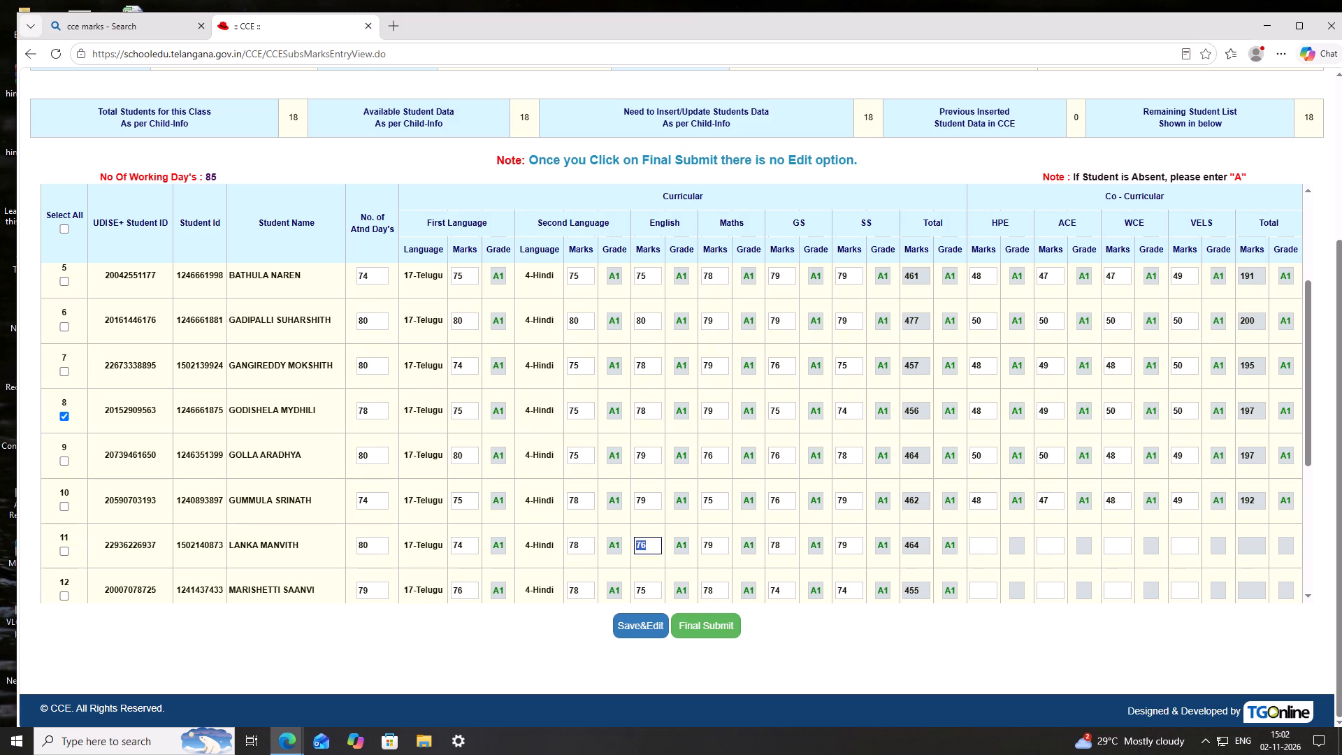
{"action": "key", "text": "Tab"}
{"action": "key", "text": "Tab"}
{"action": "key", "text": "Tab"}
{"action": "key", "text": "Tab"}
{"action": "key", "text": "Tab"}
{"action": "left_click", "coordinate": [993, 549]}
{"action": "type", "text": "50"}
{"action": "key", "text": "Tab"}
{"action": "type", "text": "50"}
{"action": "key", "text": "Tab"}
{"action": "type", "text": "50"}
{"action": "key", "text": "Tab"}
{"action": "type", "text": "50"}
{"action": "key", "text": "Tab"}
Enter the twelfth student's co-curricular marks: HPE 48, ACE 47, WCE 48 and VELS 49.
{"action": "key", "text": "Tab"}
{"action": "key", "text": "Tab"}
{"action": "key", "text": "Tab"}
{"action": "key", "text": "Tab"}
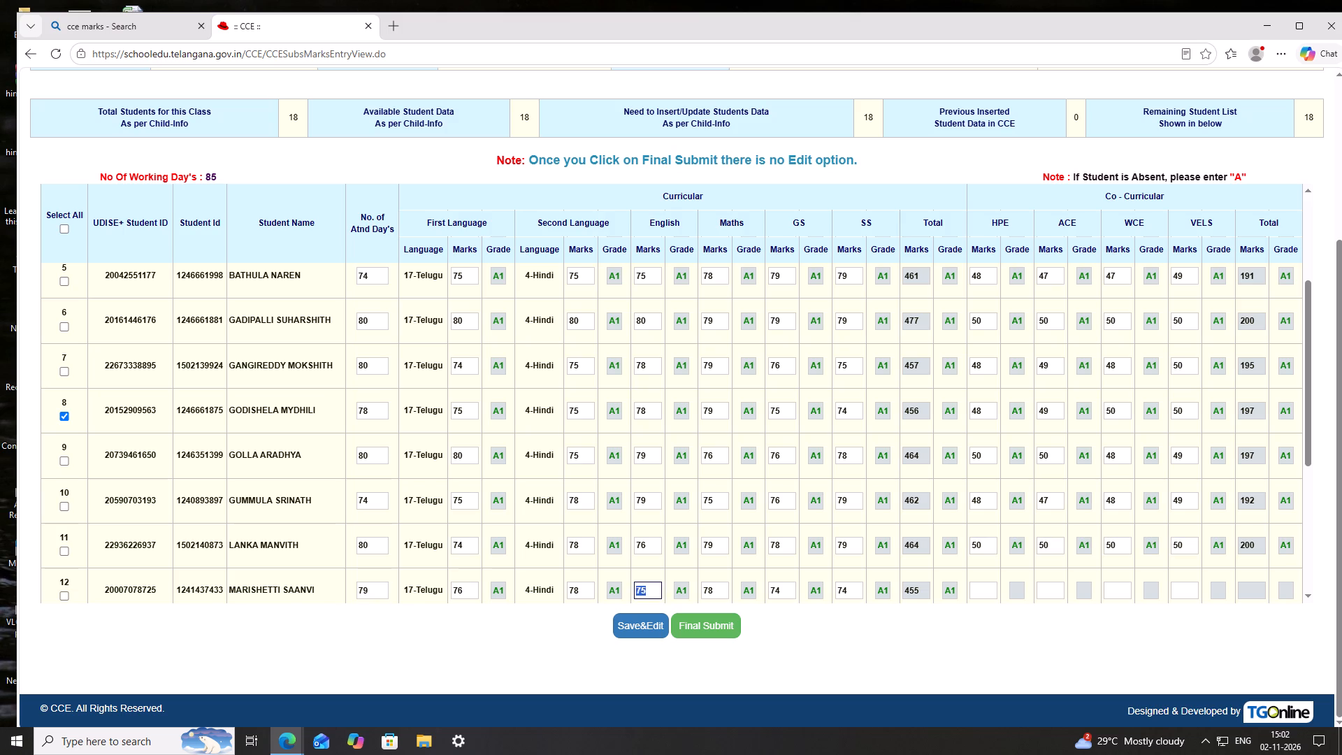
{"action": "key", "text": "Tab"}
{"action": "key", "text": "Tab"}
{"action": "key", "text": "Tab"}
{"action": "key", "text": "Tab"}
{"action": "type", "text": "48"}
{"action": "key", "text": "Tab"}
{"action": "type", "text": "47"}
{"action": "key", "text": "Tab"}
{"action": "type", "text": "48"}
{"action": "key", "text": "Tab"}
{"action": "type", "text": "49"}
{"action": "key", "text": "Tab"}
Enter the thirteenth student's co-curricular marks: 50 each for HPE, ACE, WCE and VELS.
{"action": "key", "text": "4"}
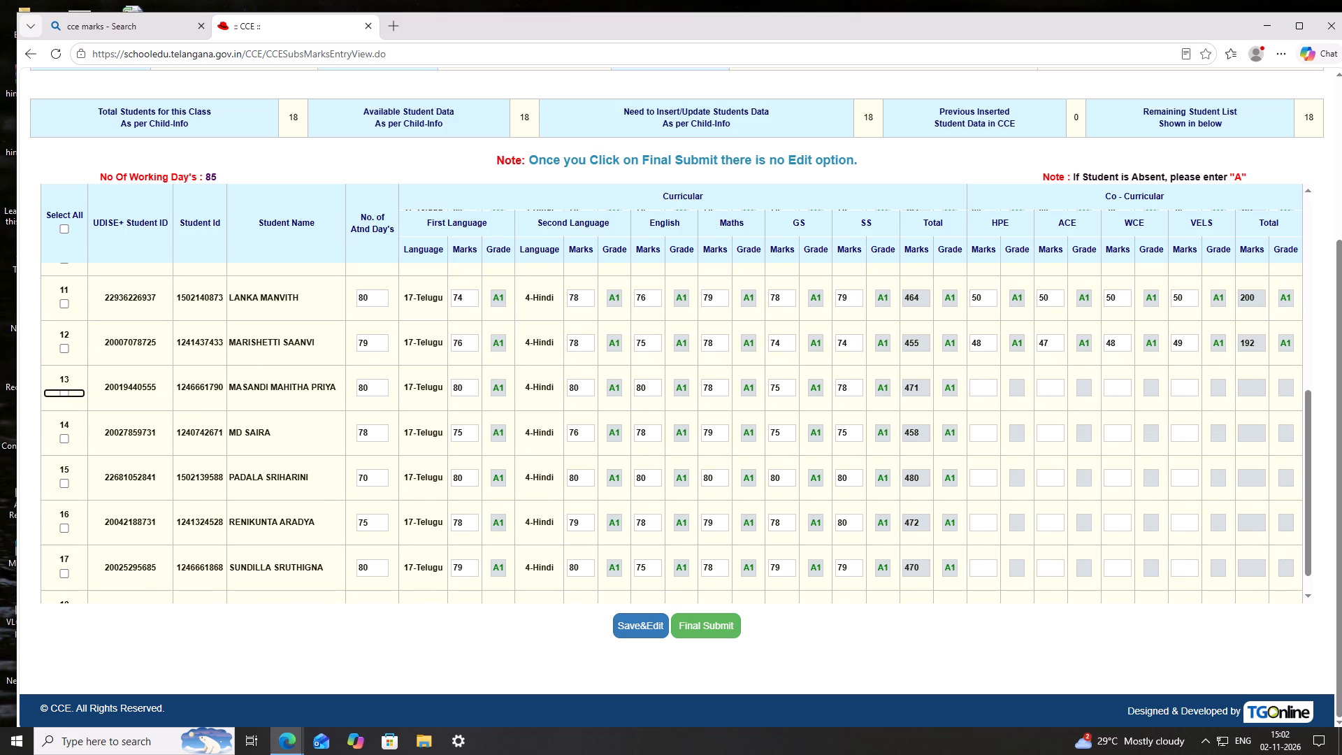
{"action": "key", "text": "Tab"}
{"action": "key", "text": "Tab"}
{"action": "key", "text": "Tab"}
{"action": "key", "text": "Tab"}
{"action": "key", "text": "Tab"}
{"action": "key", "text": "Tab"}
{"action": "key", "text": "Tab"}
{"action": "key", "text": "Tab"}
{"action": "key", "text": "Tab"}
{"action": "left_click", "coordinate": [999, 391]}
{"action": "left_click", "coordinate": [995, 393]}
{"action": "key", "text": "5"}
{"action": "key", "text": "0"}
{"action": "key", "text": "Tab"}
{"action": "key", "text": "5"}
{"action": "type", "text": "00"}
{"action": "key", "text": "Tab"}
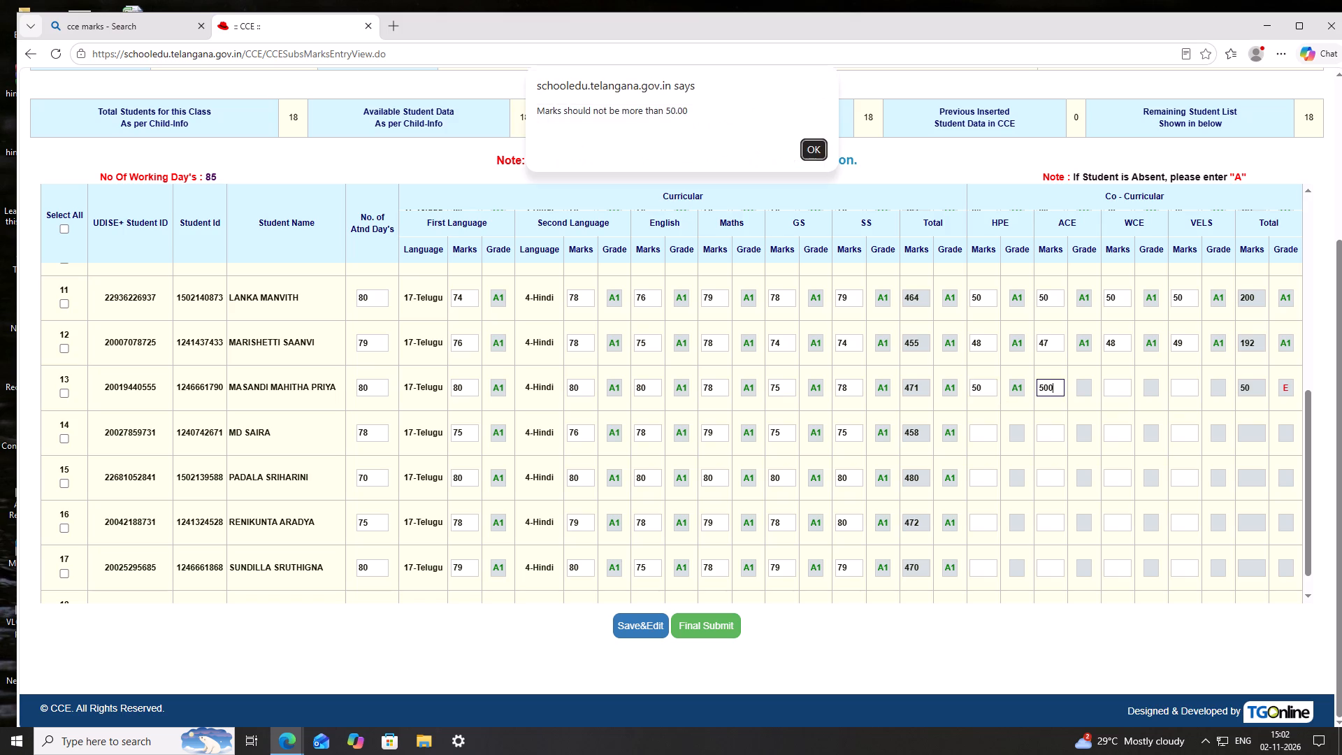
{"action": "key", "text": "Return"}
{"action": "key", "text": "5"}
{"action": "key", "text": "0"}
{"action": "key", "text": "Tab"}
{"action": "type", "text": "50"}
{"action": "key", "text": "Tab"}
{"action": "type", "text": "50"}
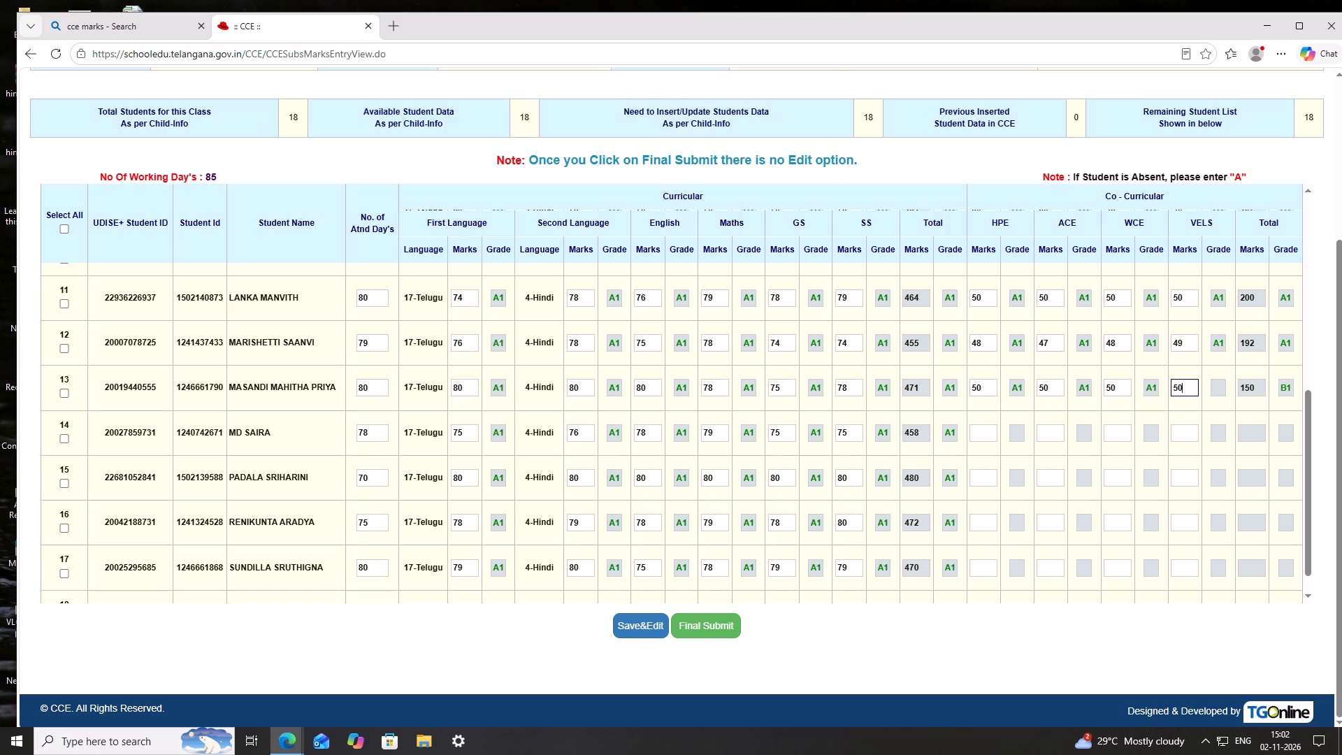
{"action": "key", "text": "Tab"}
Enter the fourteenth student's co-curricular marks: HPE 48, ACE 49, WCE 48 and VELS 50.
{"action": "key", "text": "Tab"}
{"action": "key", "text": "Tab"}
{"action": "key", "text": "Tab"}
{"action": "key", "text": "Tab"}
{"action": "key", "text": "Tab"}
{"action": "key", "text": "Tab"}
{"action": "key", "text": "Tab"}
{"action": "key", "text": "Tab"}
{"action": "type", "text": "48"}
{"action": "key", "text": "Tab"}
{"action": "type", "text": "49"}
{"action": "key", "text": "Tab"}
{"action": "type", "text": "48"}
{"action": "key", "text": "Tab"}
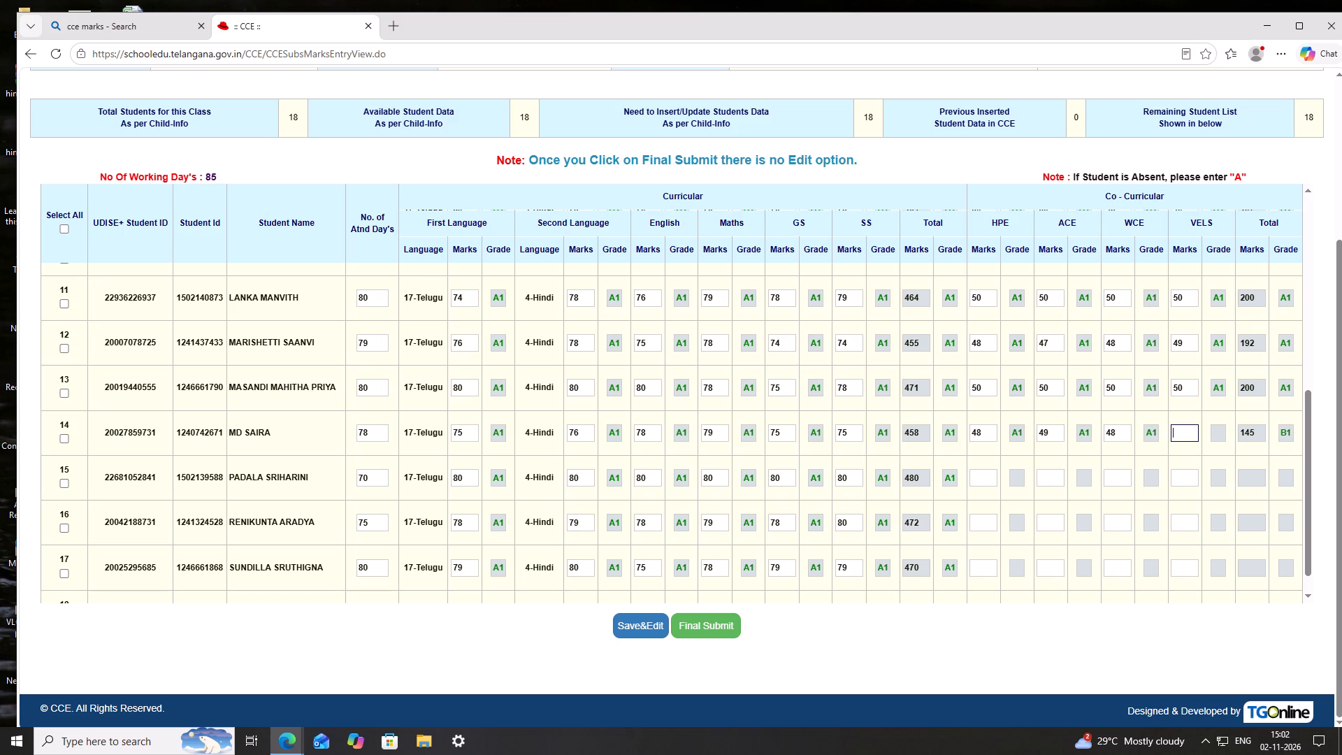
{"action": "type", "text": "50"}
{"action": "key", "text": "Tab"}
Enter the fifteenth student's co-curricular marks: HPE 47, ACE 48, WCE 48 and VELS 49.
{"action": "key", "text": "Tab"}
{"action": "key", "text": "Tab"}
{"action": "key", "text": "Tab"}
{"action": "key", "text": "Tab"}
{"action": "key", "text": "Tab"}
{"action": "key", "text": "Tab"}
{"action": "key", "text": "Tab"}
{"action": "key", "text": "Tab"}
{"action": "key", "text": "Tab"}
{"action": "scroll", "coordinate": [996, 418], "scroll_direction": "down", "scroll_amount": 5}
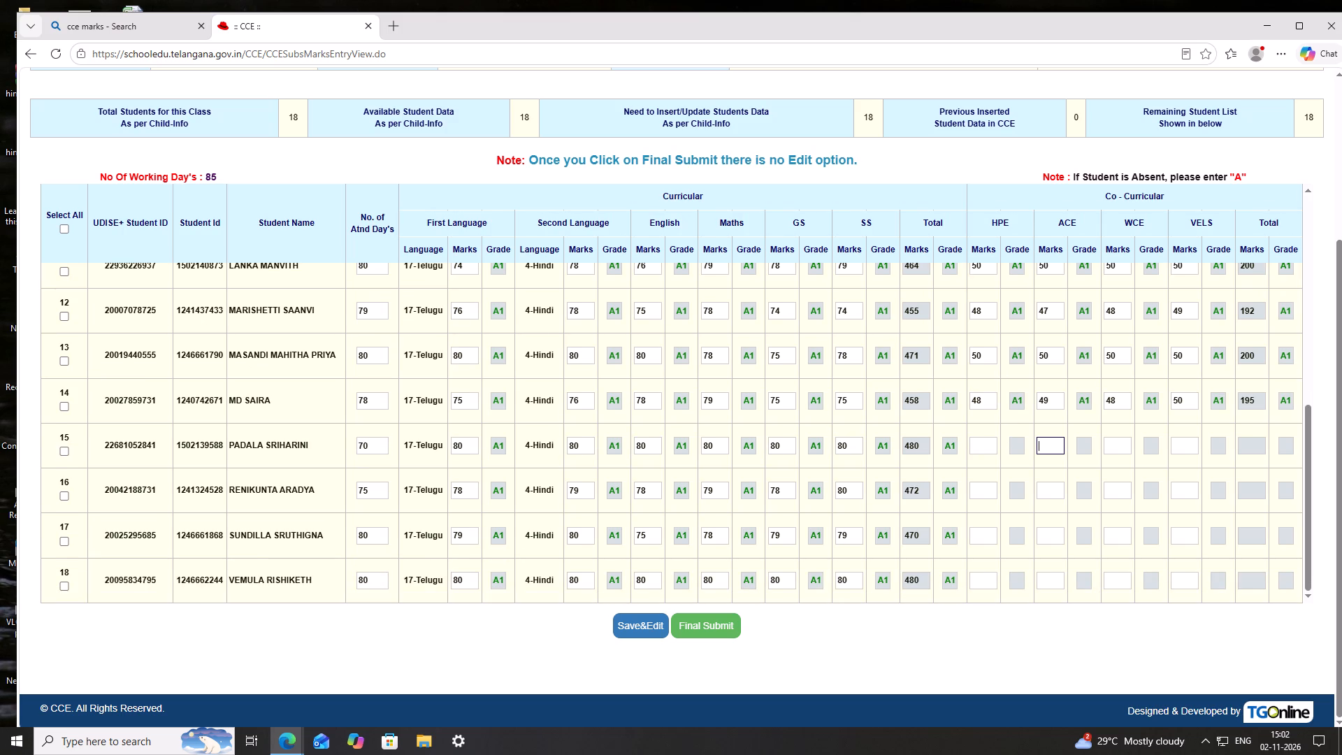
{"action": "left_click", "coordinate": [990, 446]}
{"action": "type", "text": "47"}
{"action": "key", "text": "Tab"}
{"action": "type", "text": "48"}
{"action": "key", "text": "Tab"}
{"action": "type", "text": "498"}
{"action": "key", "text": "Tab"}
{"action": "key", "text": "4"}
{"action": "key", "text": "Return"}
{"action": "type", "text": "48"}
{"action": "key", "text": "Tab"}
{"action": "type", "text": "49"}
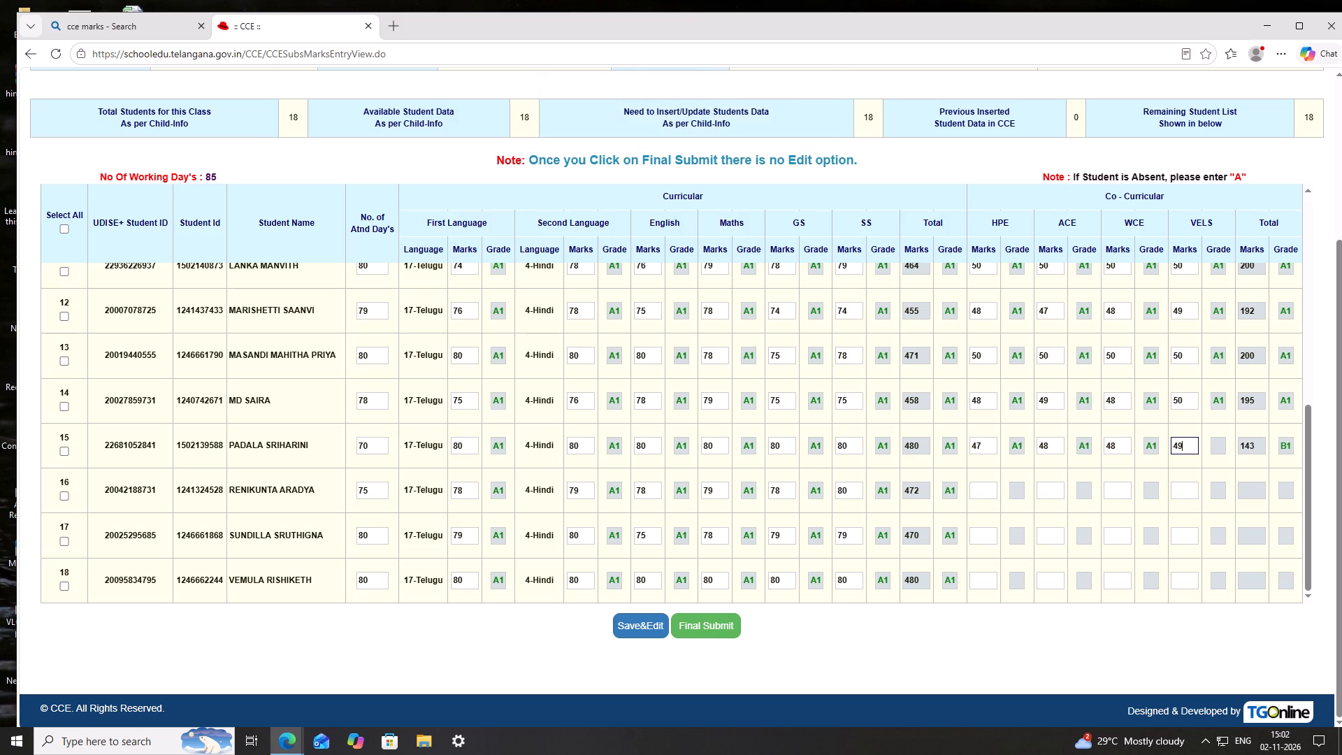
{"action": "key", "text": "Tab"}
Enter the sixteenth student's co-curricular marks: HPE 47, ACE 48, WCE 48 and VELS 49.
{"action": "key", "text": "Tab"}
{"action": "key", "text": "Tab"}
{"action": "key", "text": "Tab"}
{"action": "key", "text": "Tab"}
{"action": "key", "text": "Tab"}
{"action": "key", "text": "Tab"}
{"action": "key", "text": "Tab"}
{"action": "key", "text": "Tab"}
{"action": "type", "text": "47"}
{"action": "key", "text": "Tab"}
{"action": "type", "text": "48"}
{"action": "key", "text": "Tab"}
{"action": "type", "text": "48"}
{"action": "key", "text": "Tab"}
{"action": "type", "text": "498"}
{"action": "key", "text": "Tab"}
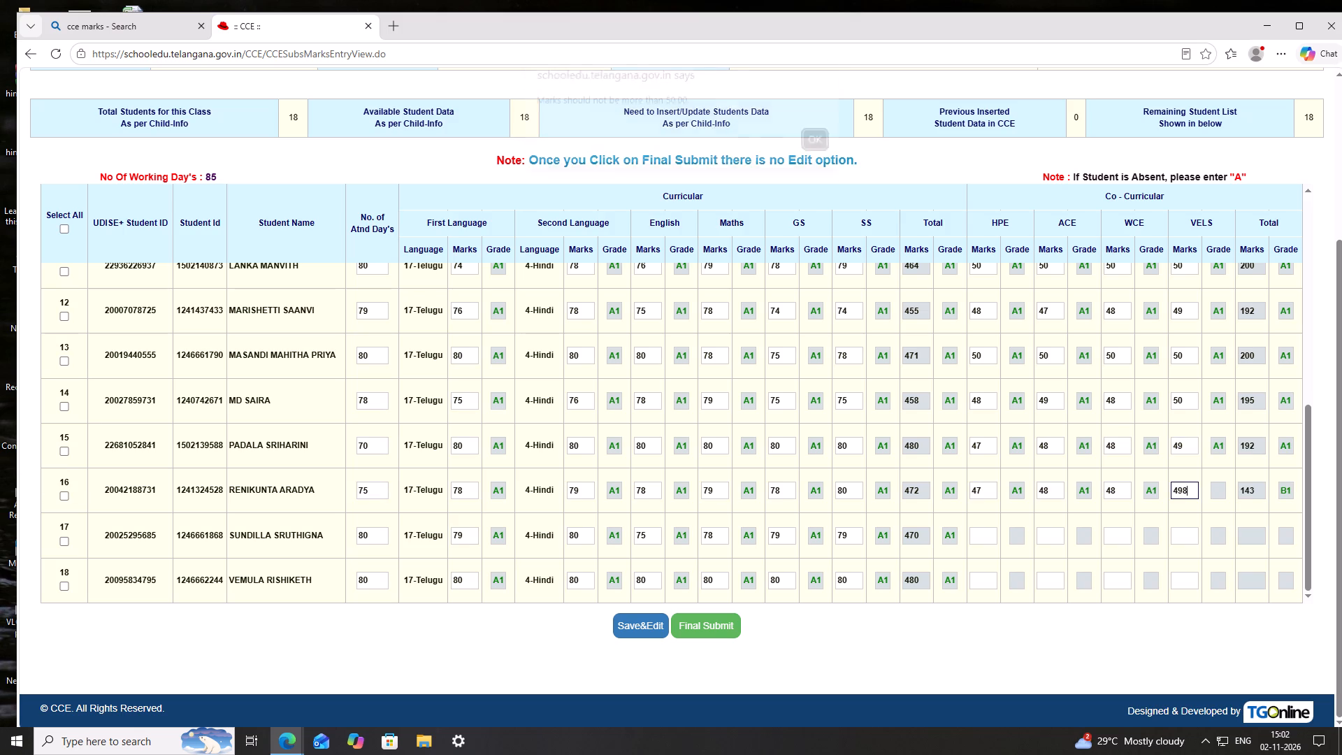
{"action": "key", "text": "Return"}
{"action": "key", "text": "Return"}
{"action": "type", "text": "49"}
{"action": "key", "text": "Tab"}
Enter the seventeenth student's co-curricular marks: 50 each for HPE, ACE, WCE and VELS.
{"action": "key", "text": "Tab"}
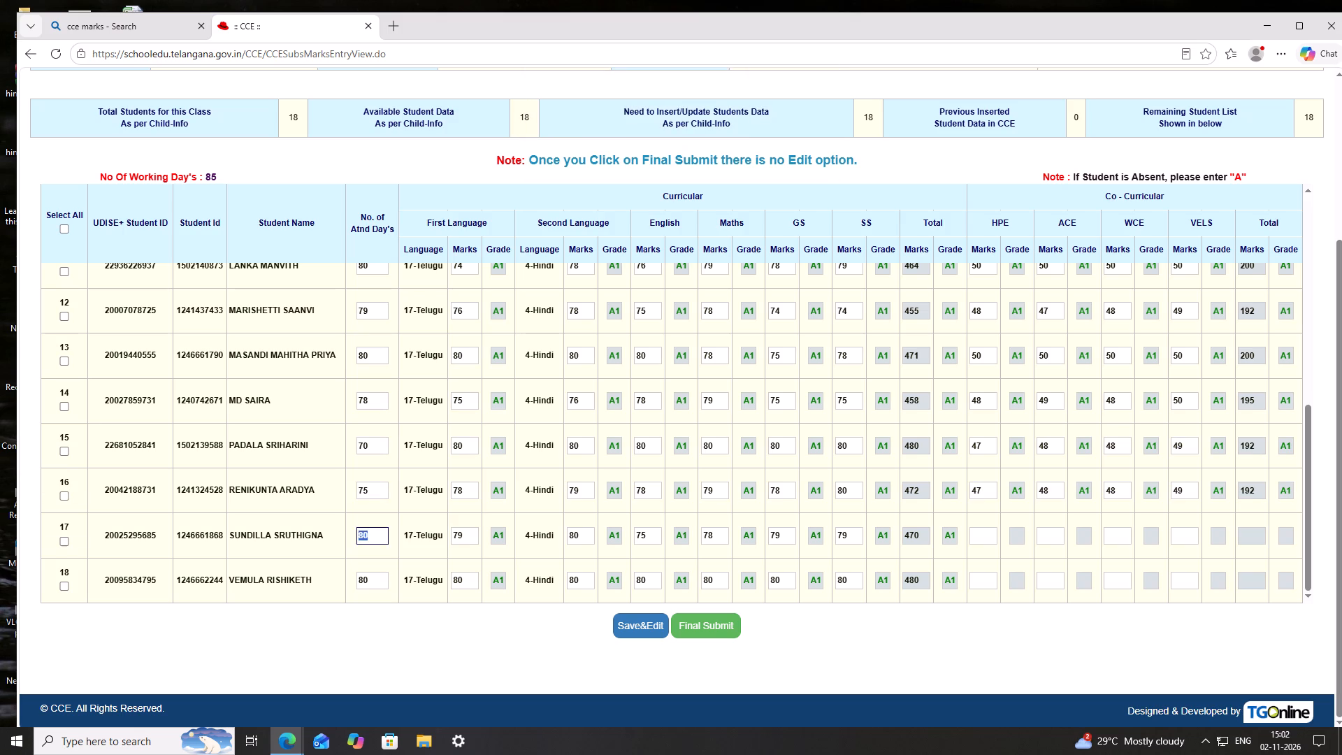
{"action": "key", "text": "Tab"}
{"action": "key", "text": "Tab"}
{"action": "key", "text": "Tab"}
{"action": "key", "text": "Tab"}
{"action": "key", "text": "Tab"}
{"action": "key", "text": "Tab"}
{"action": "key", "text": "Tab"}
{"action": "key", "text": "5"}
{"action": "key", "text": "Tab"}
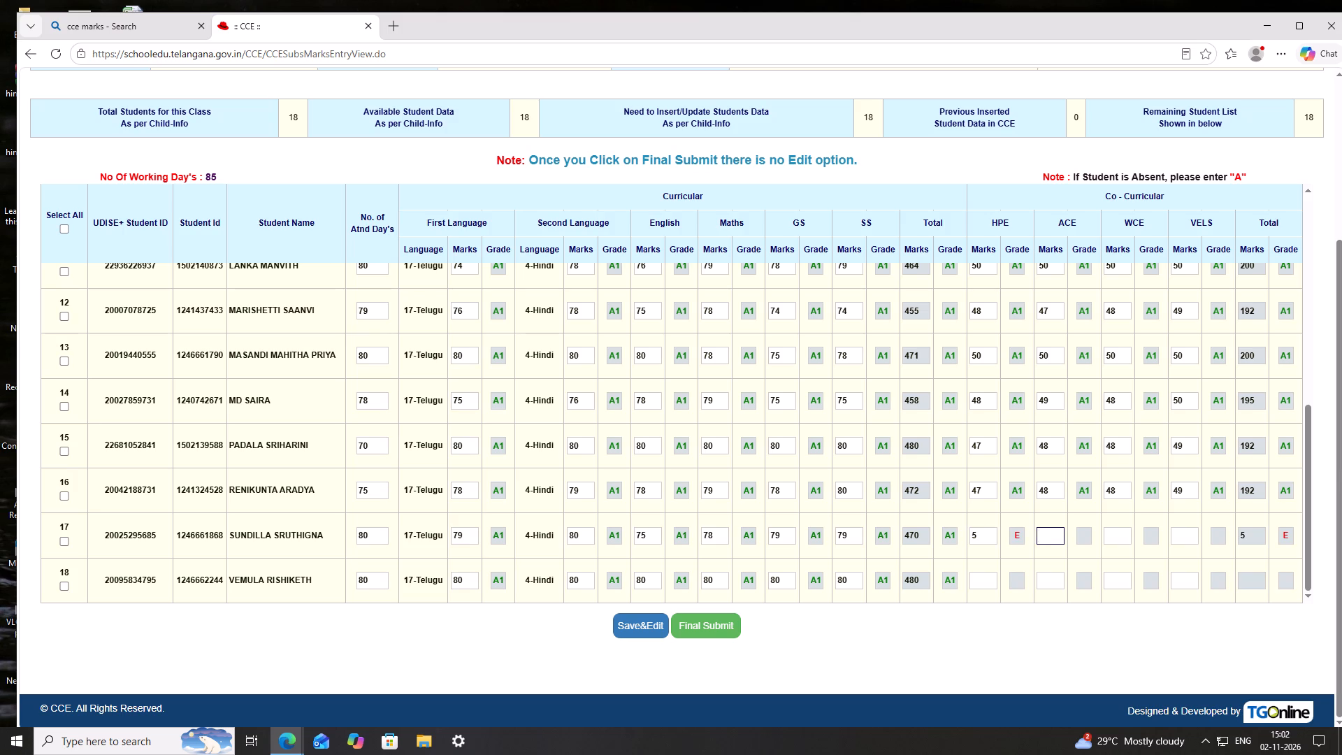
{"action": "left_click", "coordinate": [993, 535]}
{"action": "key", "text": "0"}
{"action": "key", "text": "Tab"}
{"action": "type", "text": "50"}
{"action": "key", "text": "Tab"}
{"action": "type", "text": "50"}
{"action": "key", "text": "Tab"}
{"action": "type", "text": "50"}
{"action": "key", "text": "Tab"}
Enter the eighteenth student's co-curricular marks: HPE 48, ACE 47, WCE 48 and VELS 49.
{"action": "key", "text": "Tab"}
{"action": "key", "text": "Tab"}
{"action": "key", "text": "Tab"}
{"action": "key", "text": "Tab"}
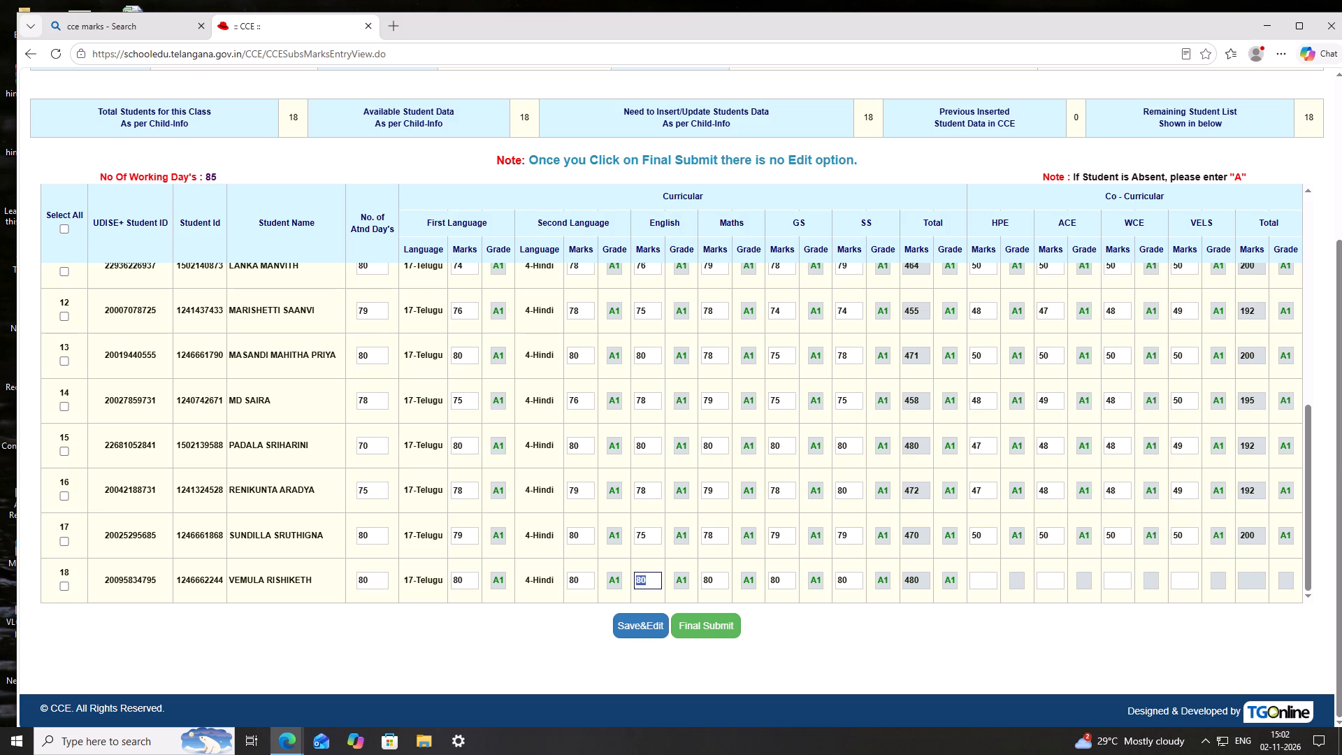
{"action": "key", "text": "Tab"}
{"action": "key", "text": "Tab"}
{"action": "key", "text": "Tab"}
{"action": "key", "text": "Tab"}
{"action": "key", "text": "Tab"}
{"action": "scroll", "coordinate": [987, 582], "scroll_direction": "down", "scroll_amount": 5}
{"action": "left_click", "coordinate": [987, 582]}
{"action": "type", "text": "48"}
{"action": "key", "text": "Tab"}
{"action": "type", "text": "47"}
{"action": "key", "text": "Tab"}
{"action": "type", "text": "48"}
{"action": "key", "text": "Tab"}
{"action": "type", "text": "49"}
{"action": "key", "text": "Tab"}
Select all class 6 students and save their marks in editable form, without final submission.
{"action": "key", "text": "Tab"}
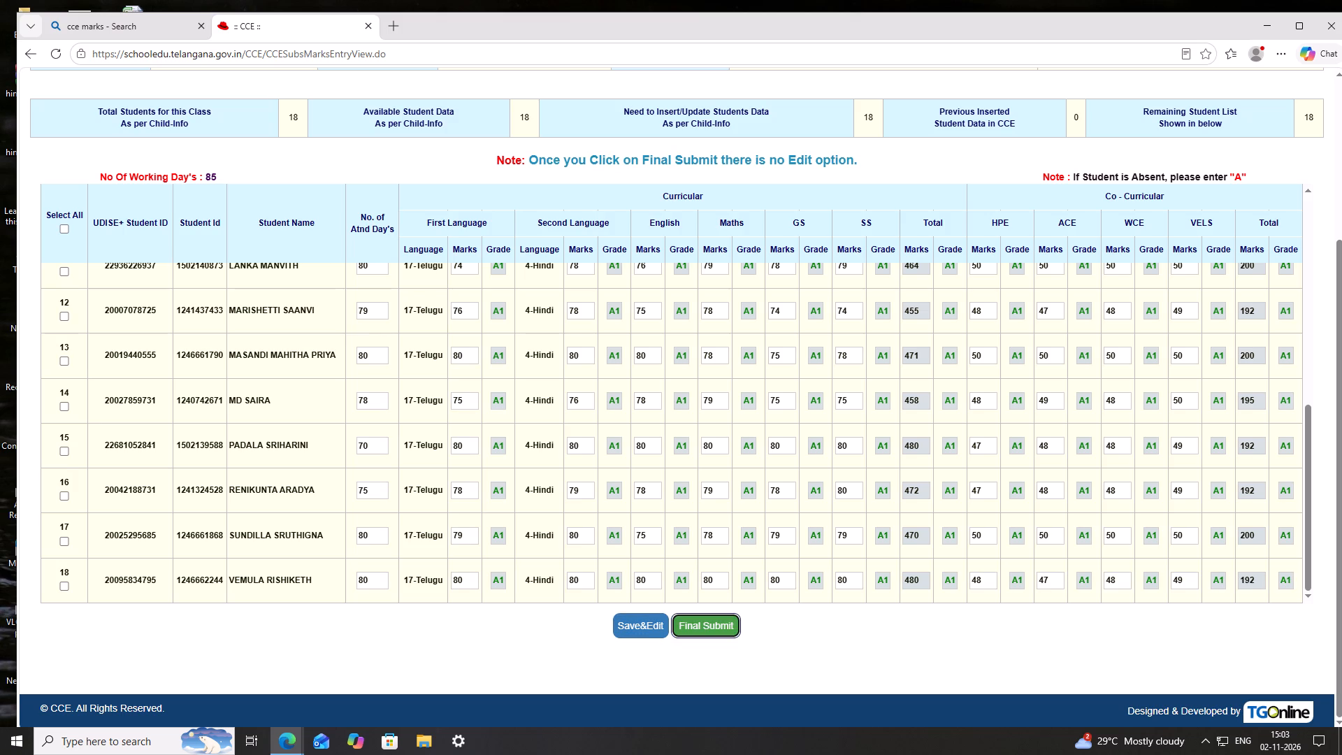
{"action": "key", "text": "Tab"}
{"action": "scroll", "coordinate": [1022, 565], "scroll_direction": "up", "scroll_amount": 13}
{"action": "scroll", "coordinate": [909, 540], "scroll_direction": "down", "scroll_amount": 3}
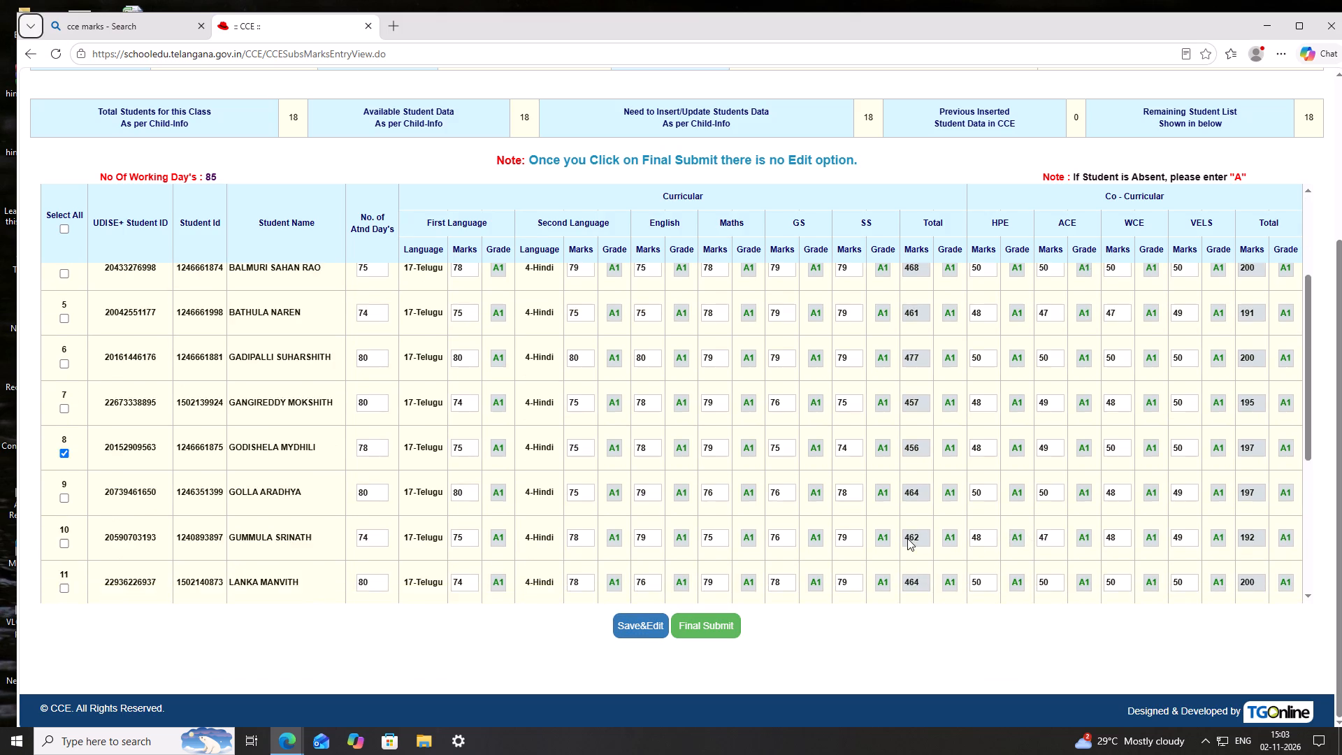
{"action": "scroll", "coordinate": [906, 538], "scroll_direction": "down", "scroll_amount": 8}
{"action": "scroll", "coordinate": [874, 531], "scroll_direction": "up", "scroll_amount": 12}
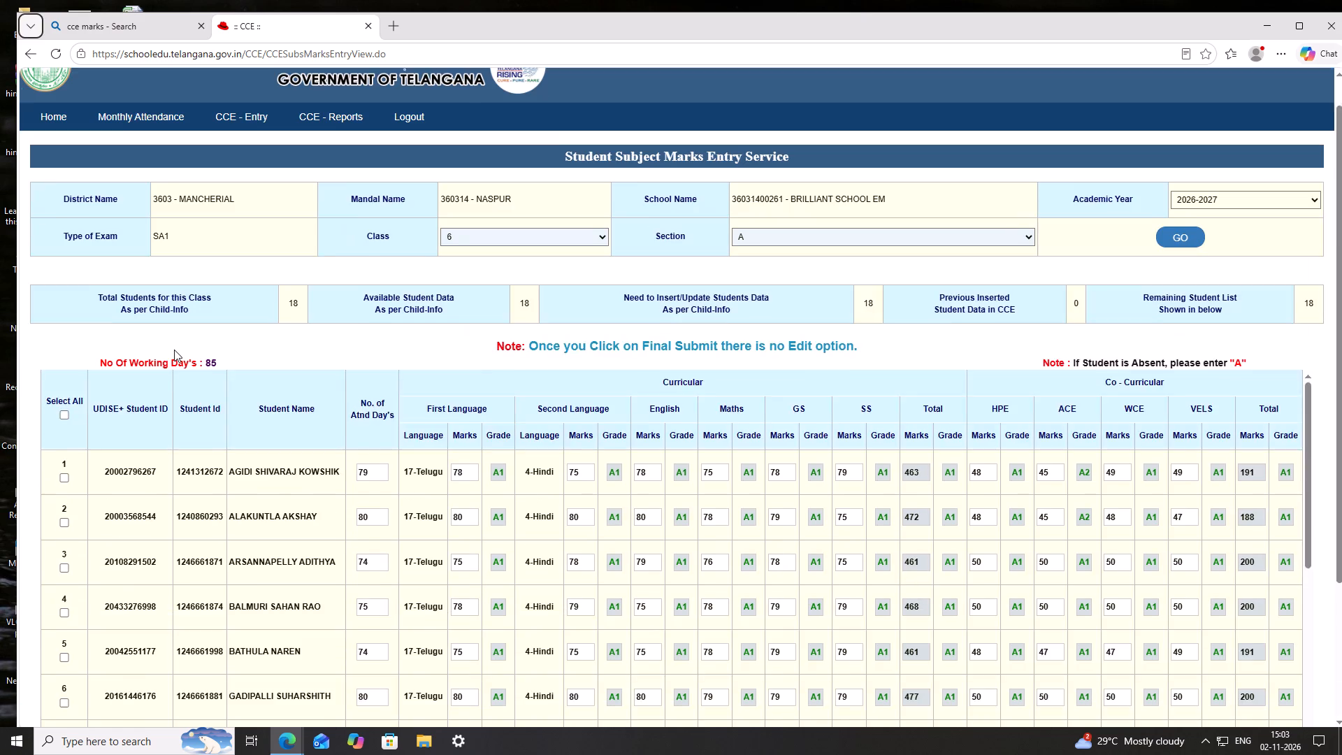
{"action": "left_click", "coordinate": [64, 451]}
{"action": "scroll", "coordinate": [356, 454], "scroll_direction": "down", "scroll_amount": 7}
{"action": "scroll", "coordinate": [544, 424], "scroll_direction": "down", "scroll_amount": 7}
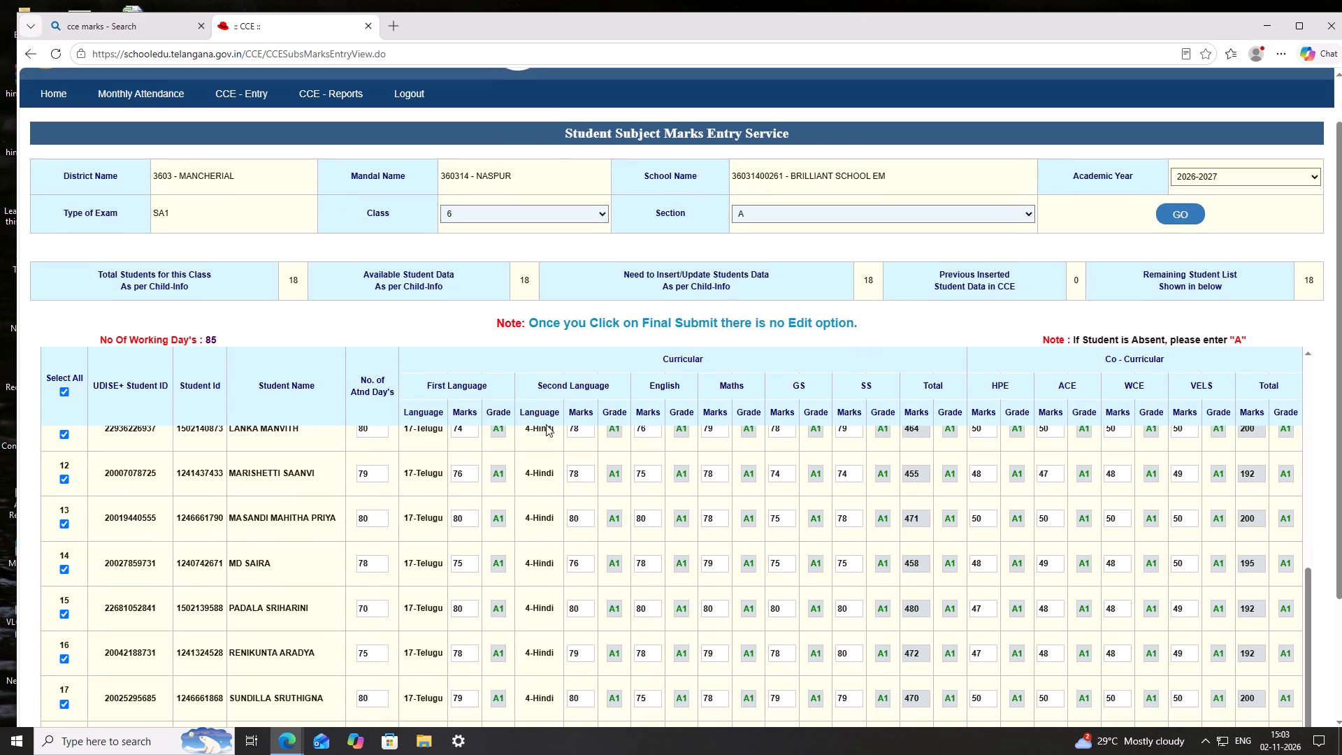
{"action": "scroll", "coordinate": [654, 406], "scroll_direction": "down", "scroll_amount": 6}
{"action": "left_click_drag", "start_coordinate": [649, 614], "coordinate": [648, 621]}
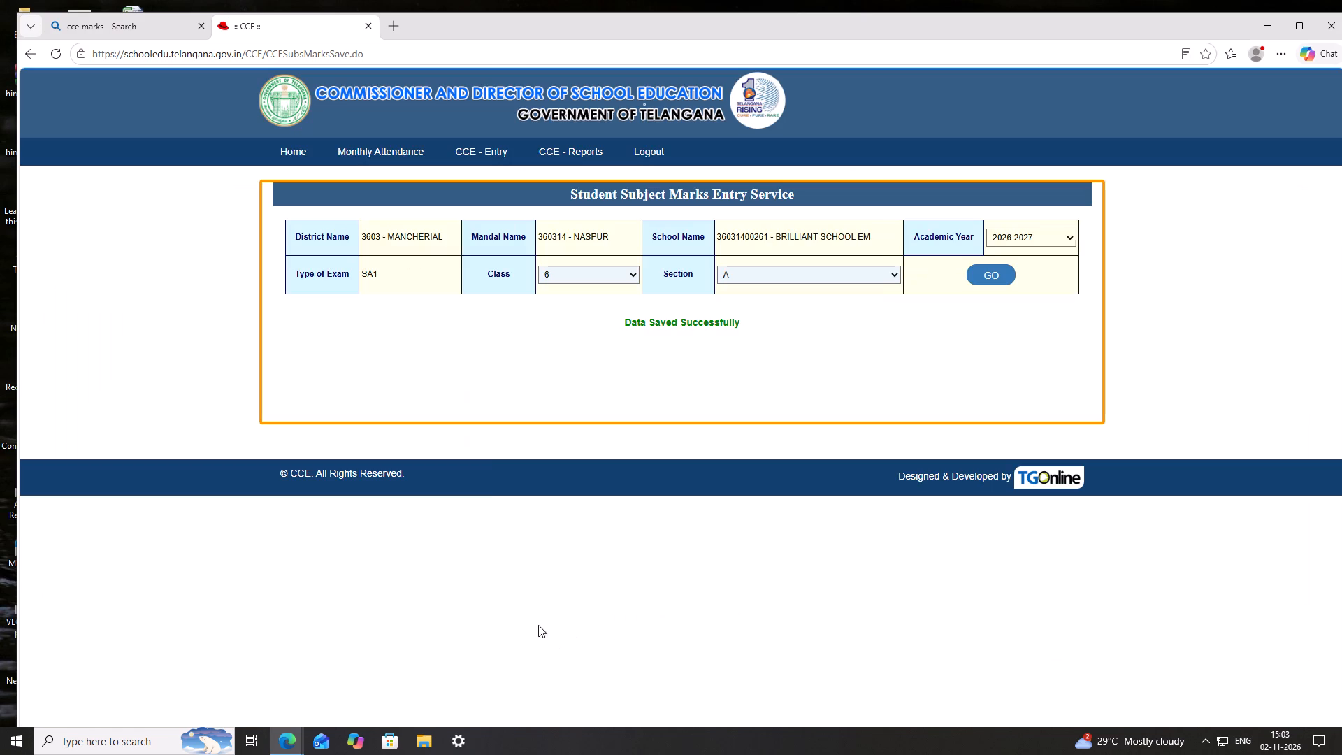
Load the SA1 marks entry sheet for class 7, section A.
{"action": "left_click", "coordinate": [589, 274]}
{"action": "left_click", "coordinate": [581, 408]}
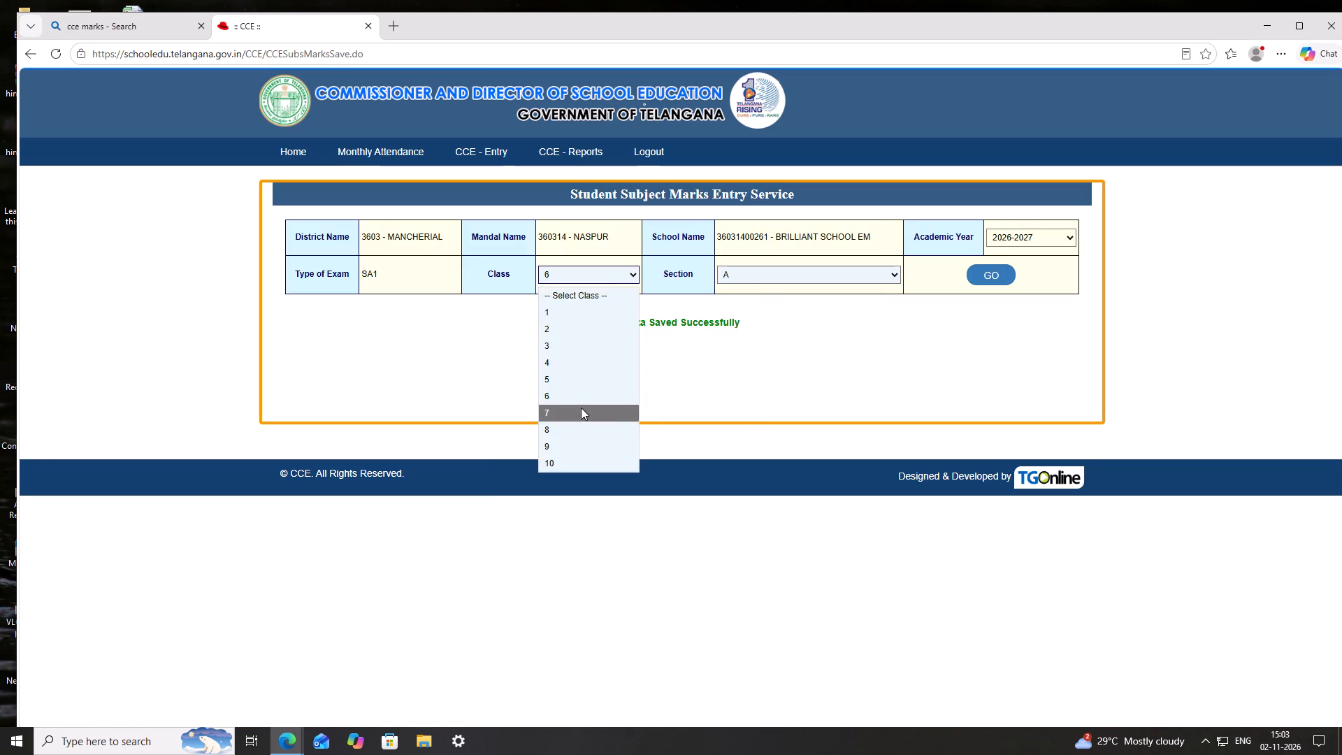
{"action": "left_click", "coordinate": [763, 251]}
{"action": "left_click", "coordinate": [763, 269]}
{"action": "left_click", "coordinate": [760, 323]}
{"action": "left_click", "coordinate": [779, 276]}
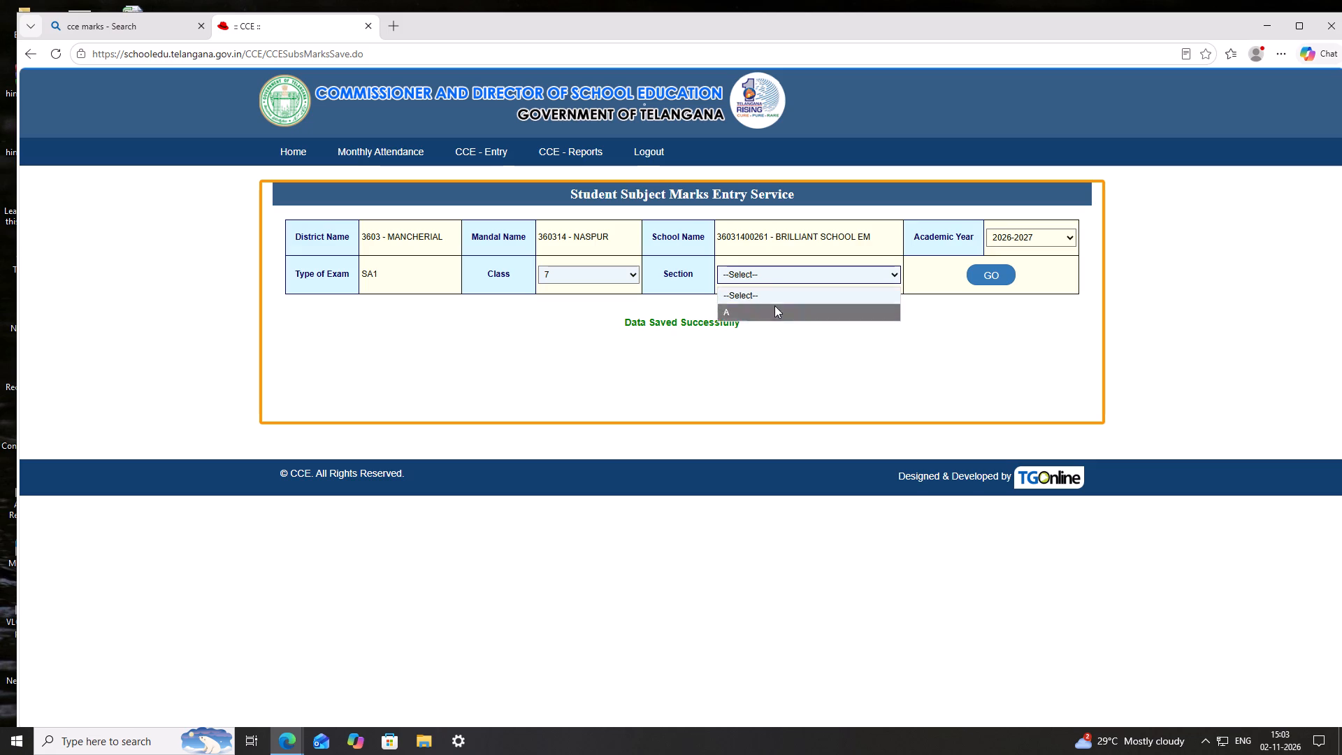
{"action": "left_click", "coordinate": [774, 305]}
{"action": "left_click", "coordinate": [1006, 284]}
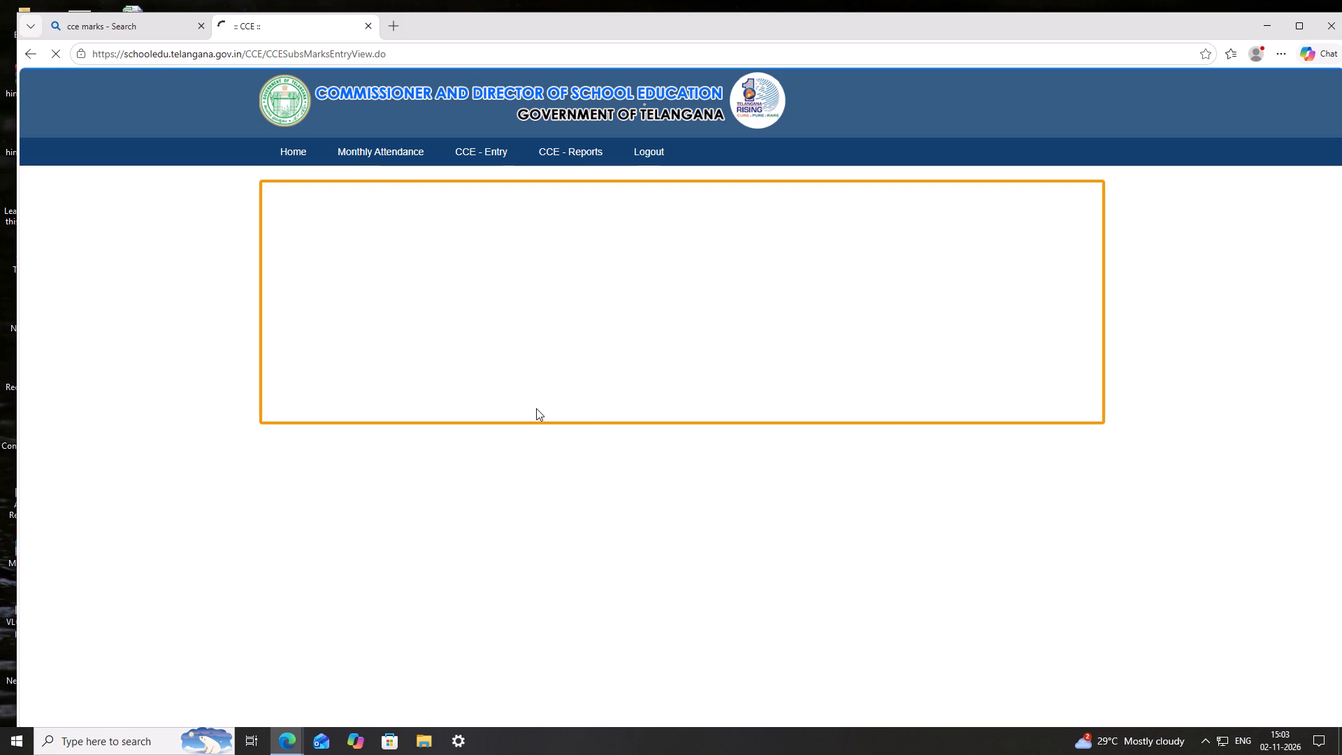
Enter the first student's attendance 75 and curricular marks: Telugu 75, Hindi 78, English 75, Maths 78, GS 78 and SS 78.
{"action": "scroll", "coordinate": [614, 401], "scroll_direction": "down", "scroll_amount": 20}
{"action": "scroll", "coordinate": [614, 401], "scroll_direction": "down", "scroll_amount": 7}
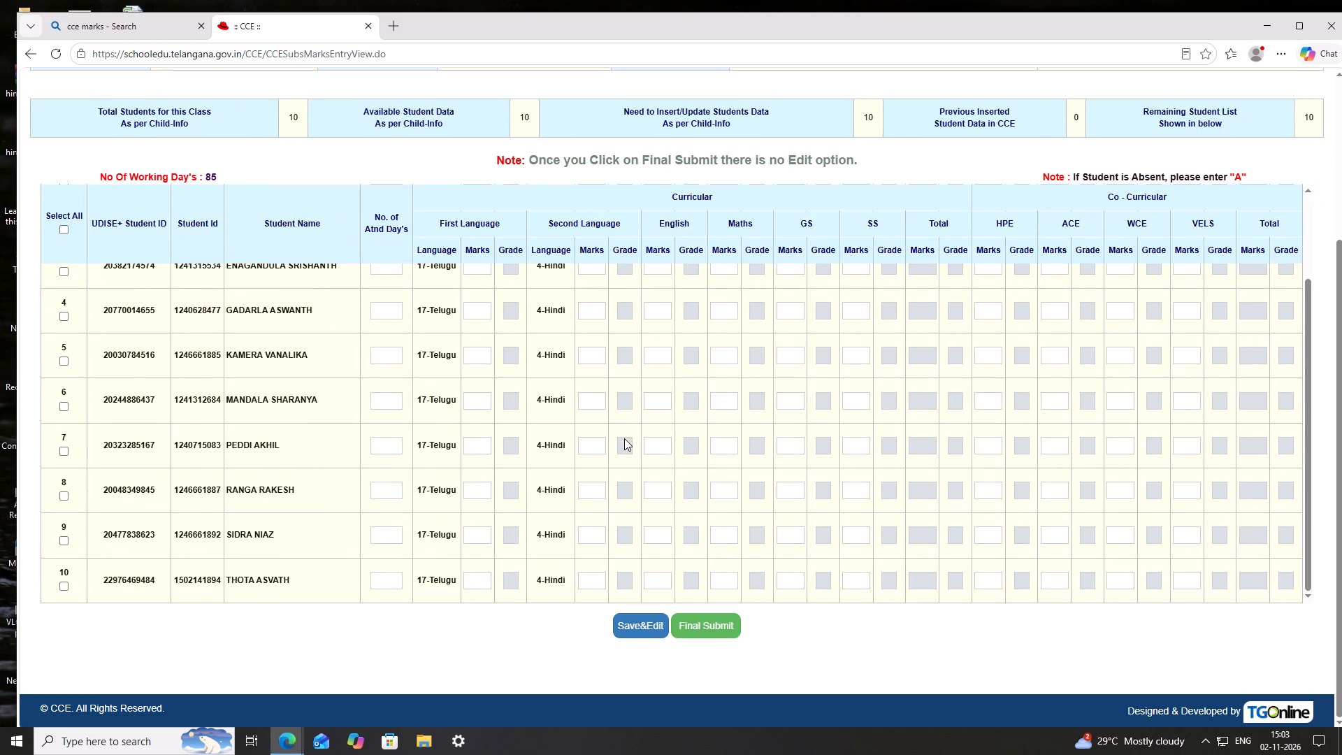
{"action": "scroll", "coordinate": [626, 440], "scroll_direction": "up", "scroll_amount": 8}
{"action": "scroll", "coordinate": [489, 427], "scroll_direction": "down", "scroll_amount": 12}
{"action": "scroll", "coordinate": [494, 450], "scroll_direction": "up", "scroll_amount": 8}
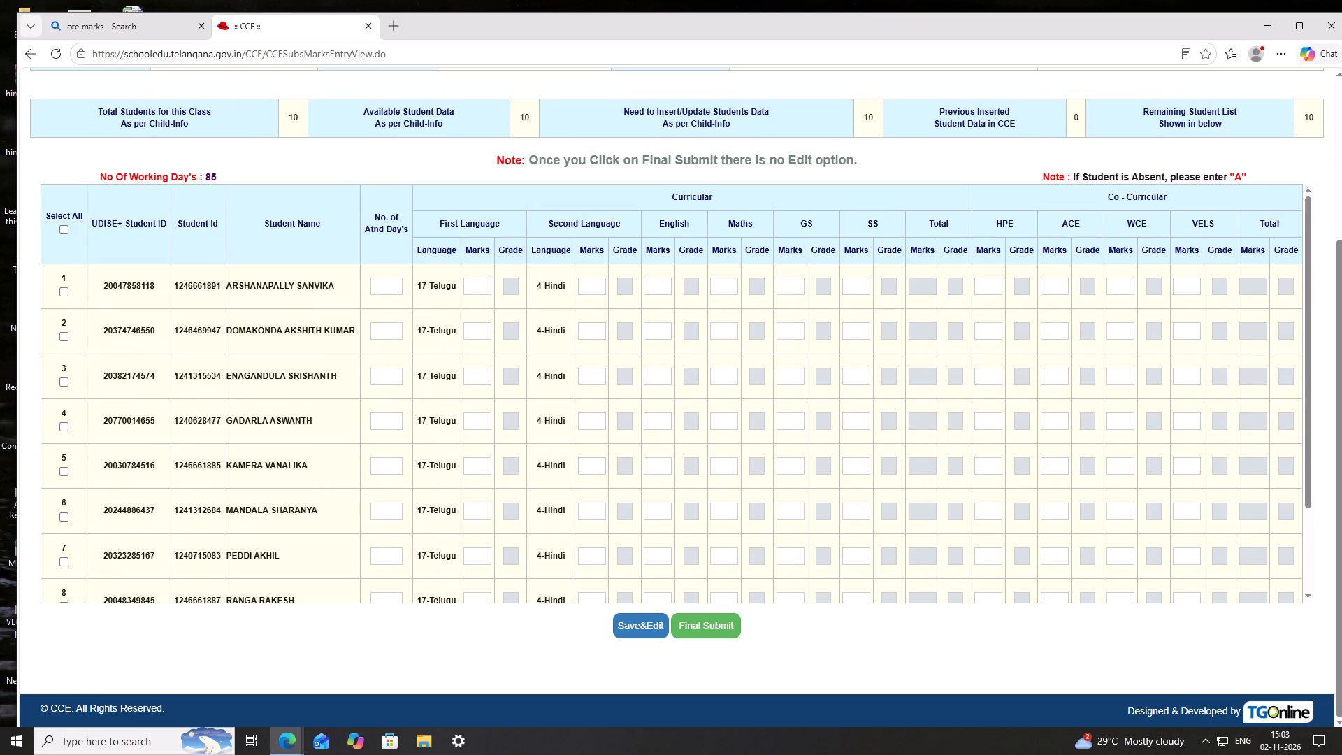
{"action": "left_click", "coordinate": [384, 282]}
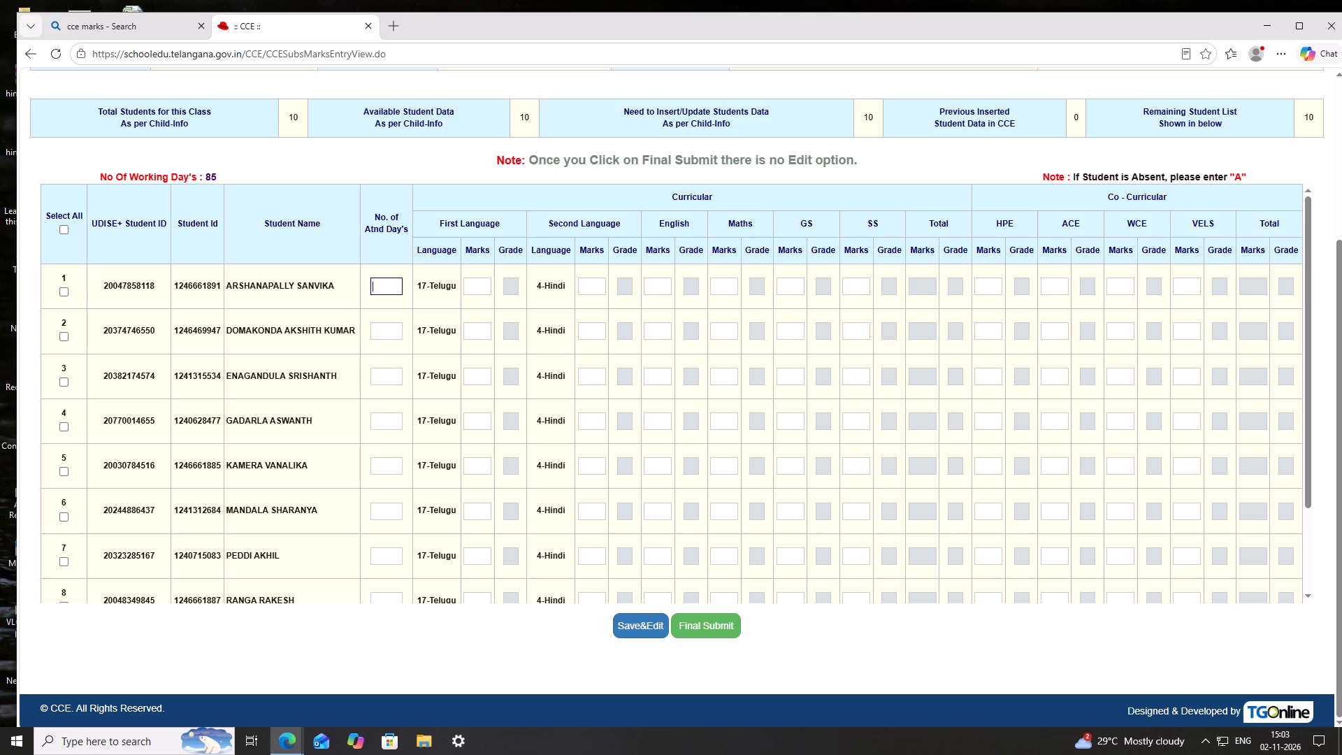
{"action": "type", "text": "75"}
{"action": "key", "text": "Tab"}
{"action": "type", "text": "75"}
{"action": "key", "text": "Tab"}
{"action": "type", "text": "78"}
{"action": "key", "text": "Tab"}
{"action": "type", "text": "75"}
{"action": "key", "text": "Tab"}
{"action": "type", "text": "78"}
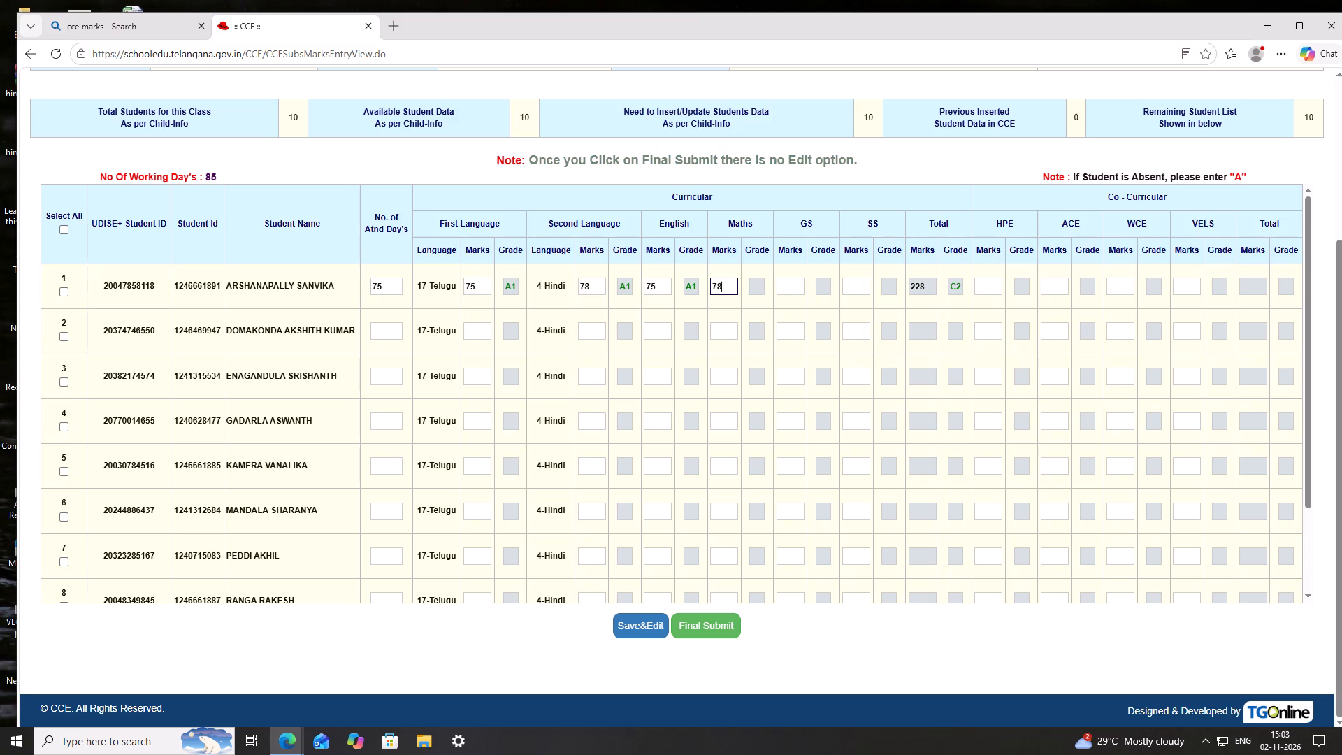
{"action": "key", "text": "Tab"}
{"action": "type", "text": "78"}
{"action": "key", "text": "Tab"}
{"action": "type", "text": "78"}
{"action": "key", "text": "Tab"}
Enter the first student's co-curricular marks: HPE 50, ACE 48, WCE 48 and VELS 49.
{"action": "type", "text": "50"}
{"action": "key", "text": "Tab"}
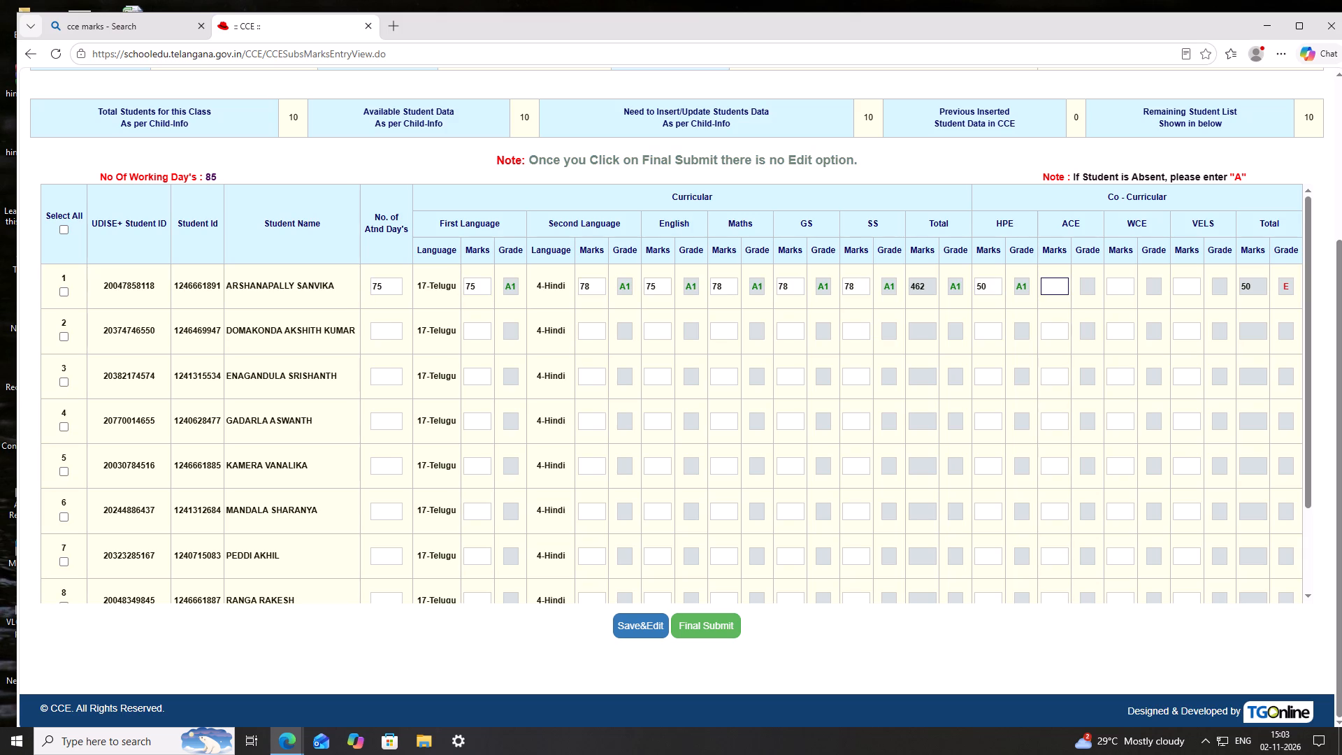
{"action": "type", "text": "55"}
{"action": "key", "text": "Tab"}
{"action": "key", "text": "5"}
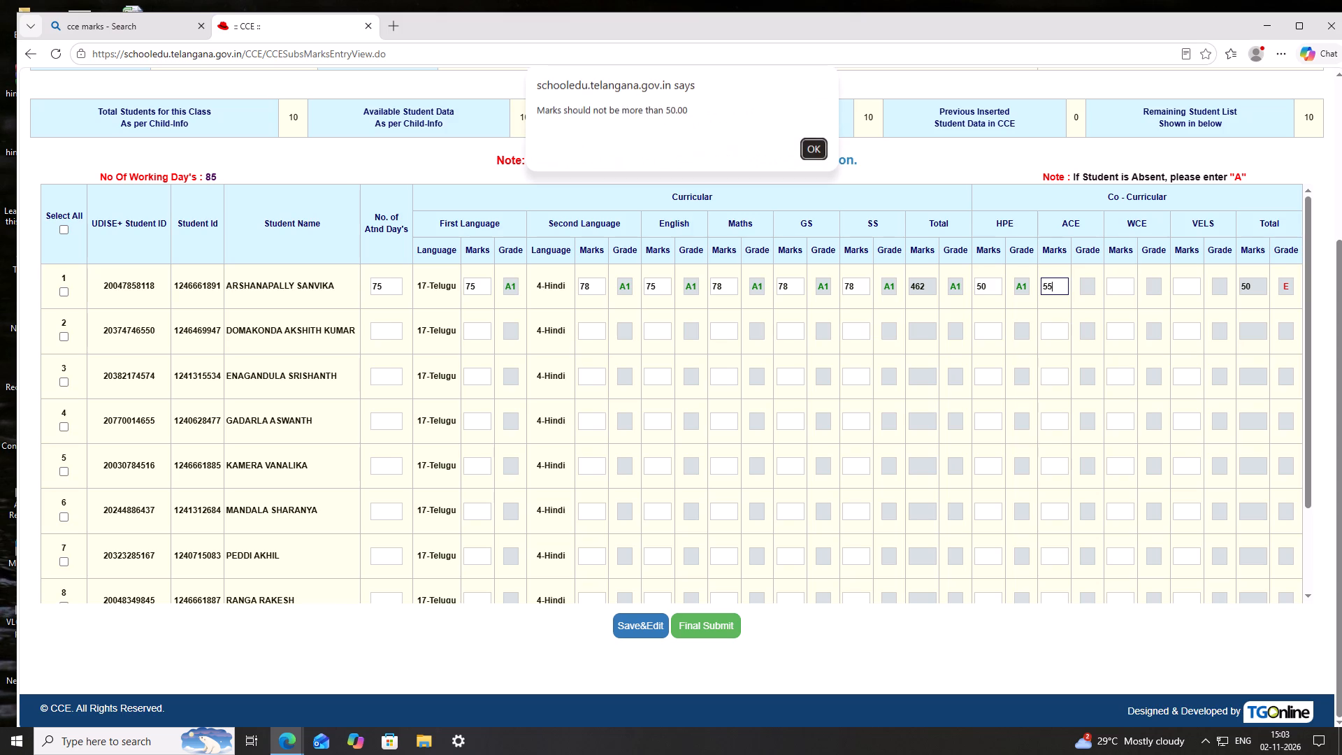
{"action": "key", "text": "Return"}
{"action": "type", "text": "48"}
{"action": "key", "text": "Tab"}
{"action": "type", "text": "488"}
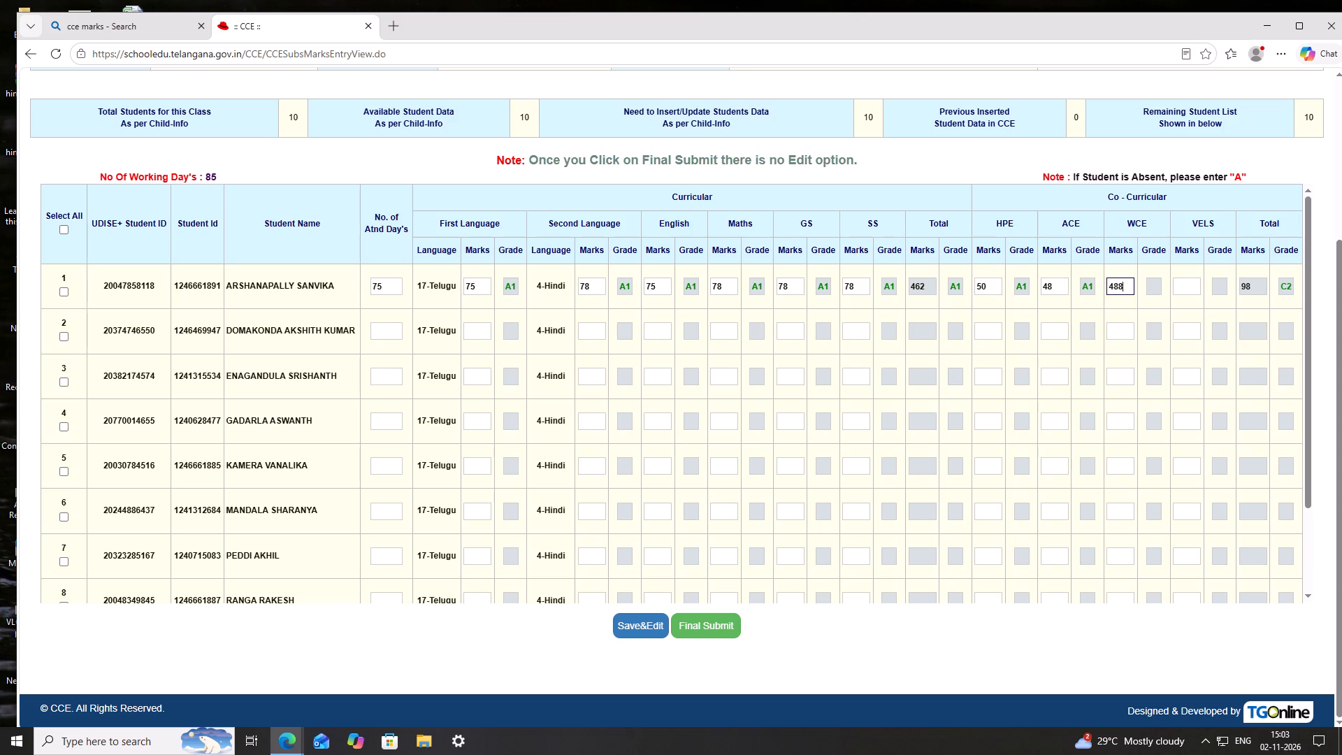
{"action": "key", "text": "BackSpace"}
{"action": "key", "text": "Tab"}
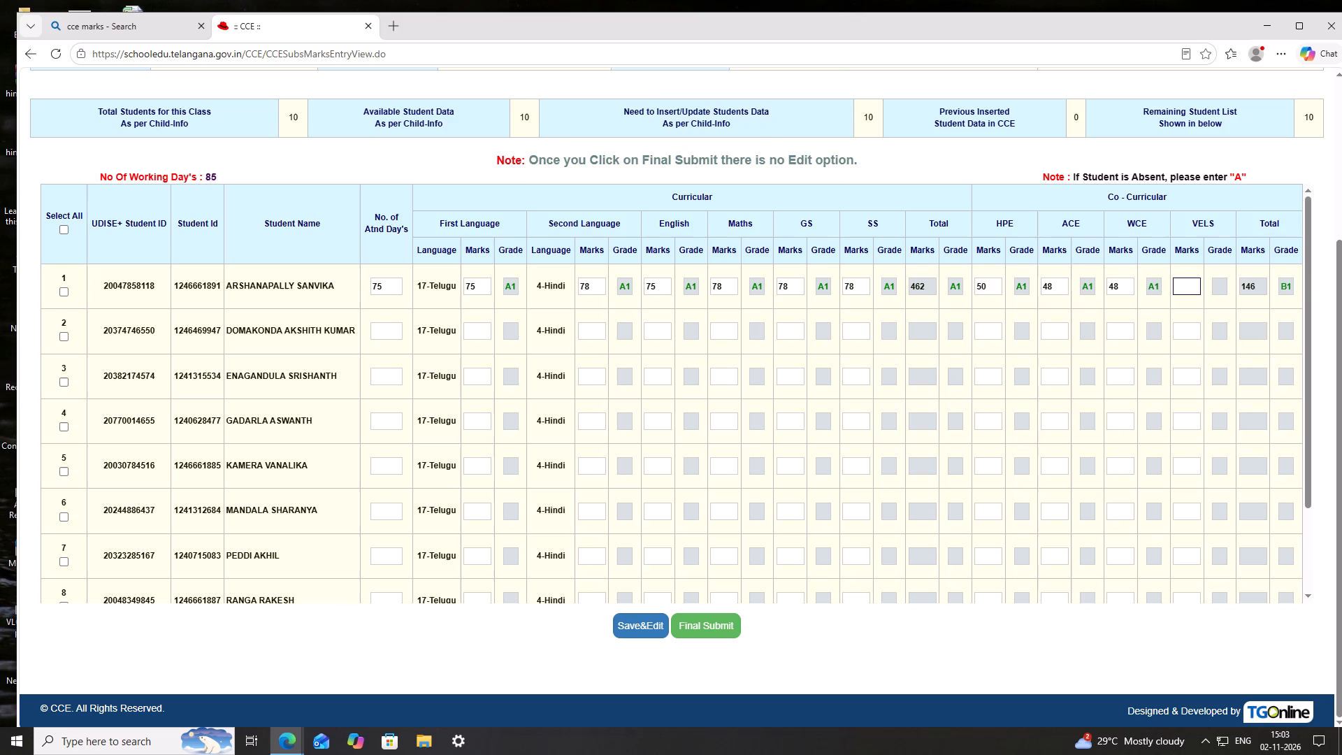
{"action": "type", "text": "49"}
{"action": "key", "text": "Tab"}
Enter the second student's attendance 85 and curricular marks: Telugu 75, Hindi 75, English 78, Maths 79, GS 78 and SS 70.
{"action": "key", "text": "Tab"}
{"action": "type", "text": "85"}
{"action": "key", "text": "Tab"}
{"action": "type", "text": "85"}
{"action": "key", "text": "Tab"}
{"action": "key", "text": "7"}
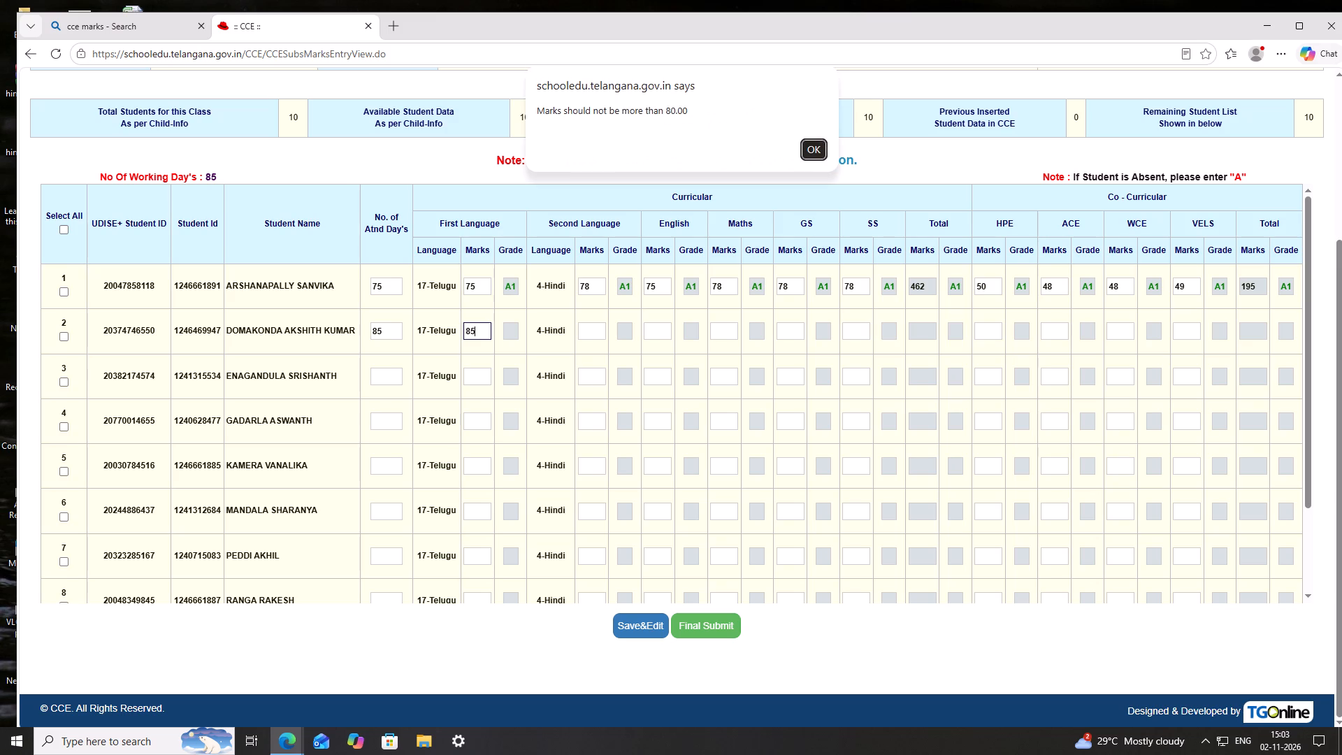
{"action": "key", "text": "Return"}
{"action": "type", "text": "75"}
{"action": "key", "text": "Tab"}
{"action": "type", "text": "75"}
{"action": "key", "text": "Tab"}
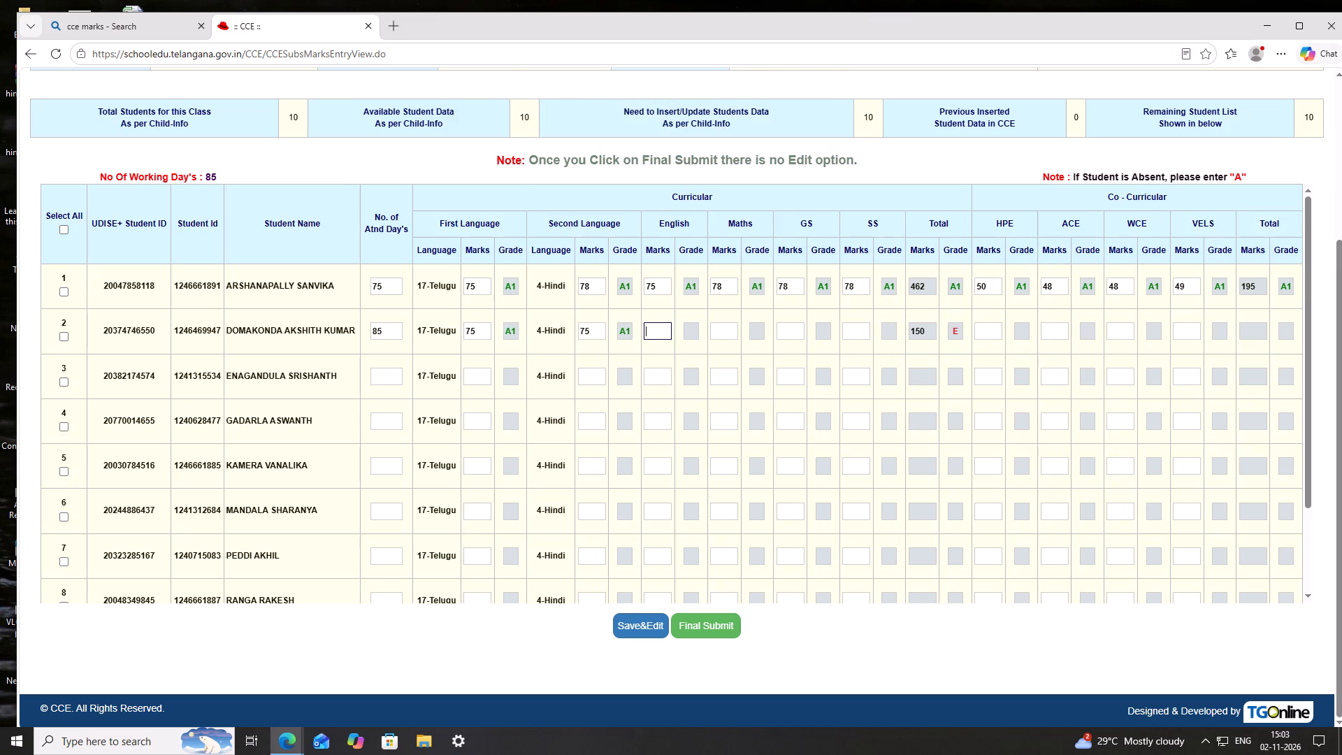
{"action": "type", "text": "78"}
{"action": "key", "text": "Tab"}
{"action": "type", "text": "79"}
{"action": "key", "text": "Tab"}
{"action": "type", "text": "78"}
{"action": "key", "text": "Tab"}
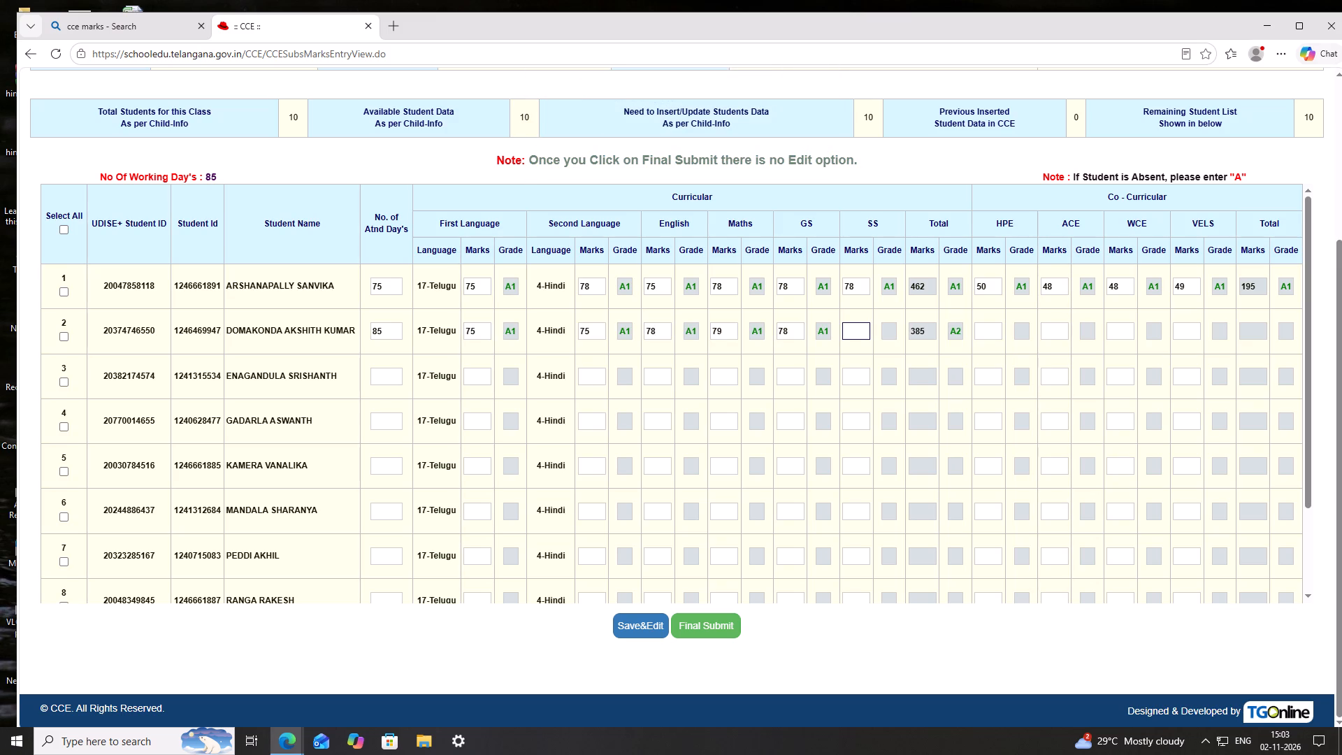
{"action": "type", "text": "70"}
{"action": "key", "text": "Tab"}
Enter the second student's co-curricular marks: HPE 48, ACE 49, WCE 48 and VELS 48.
{"action": "type", "text": "48"}
{"action": "key", "text": "Tab"}
{"action": "type", "text": "49"}
{"action": "key", "text": "Tab"}
{"action": "type", "text": "48"}
{"action": "key", "text": "Tab"}
{"action": "type", "text": "48"}
{"action": "key", "text": "Tab"}
Enter the third student's attendance 75 and curricular marks: Telugu 78, Hindi 78, English 79, Maths 76, GS 75 and SS 78.
{"action": "key", "text": "Tab"}
{"action": "type", "text": "75"}
{"action": "key", "text": "Tab"}
{"action": "type", "text": "78"}
{"action": "key", "text": "Tab"}
{"action": "type", "text": "78"}
{"action": "key", "text": "Tab"}
{"action": "type", "text": "79"}
{"action": "key", "text": "Tab"}
{"action": "type", "text": "76"}
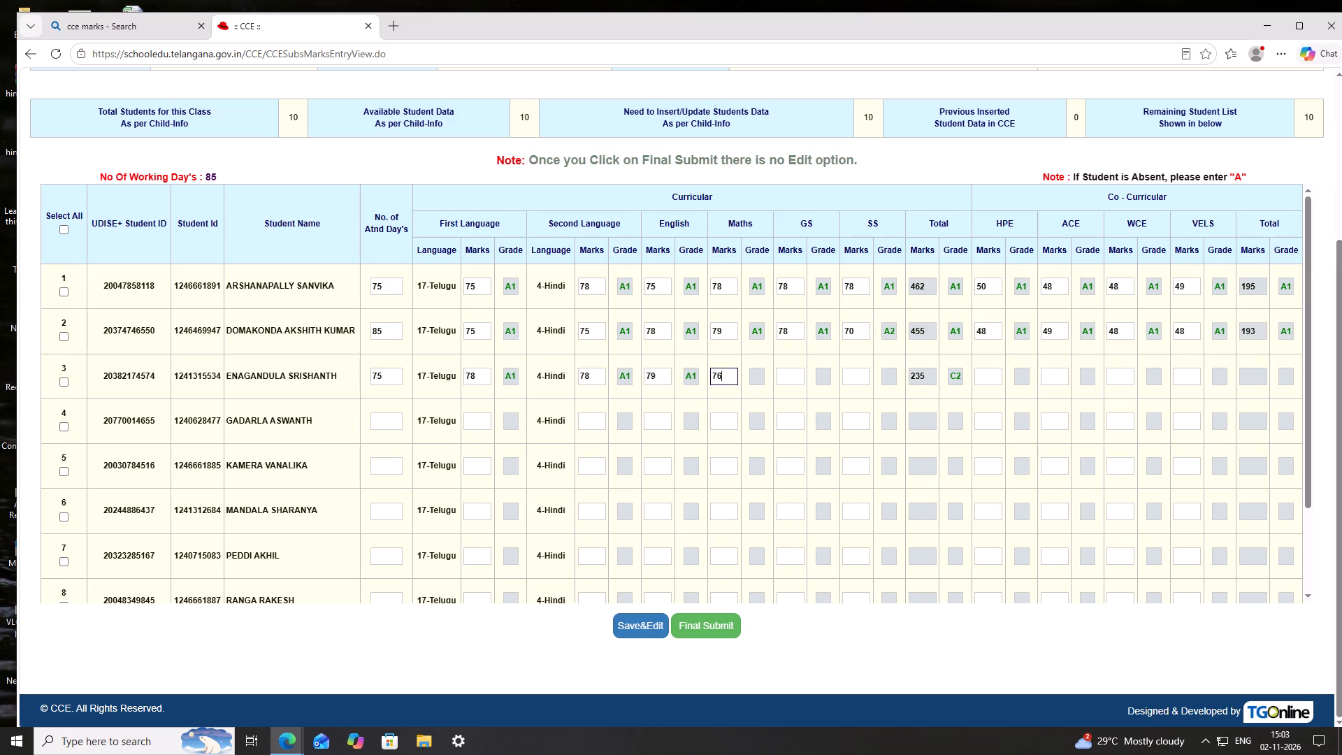
{"action": "key", "text": "Tab"}
{"action": "type", "text": "7899"}
{"action": "key", "text": "Tab"}
{"action": "key", "text": "Delete"}
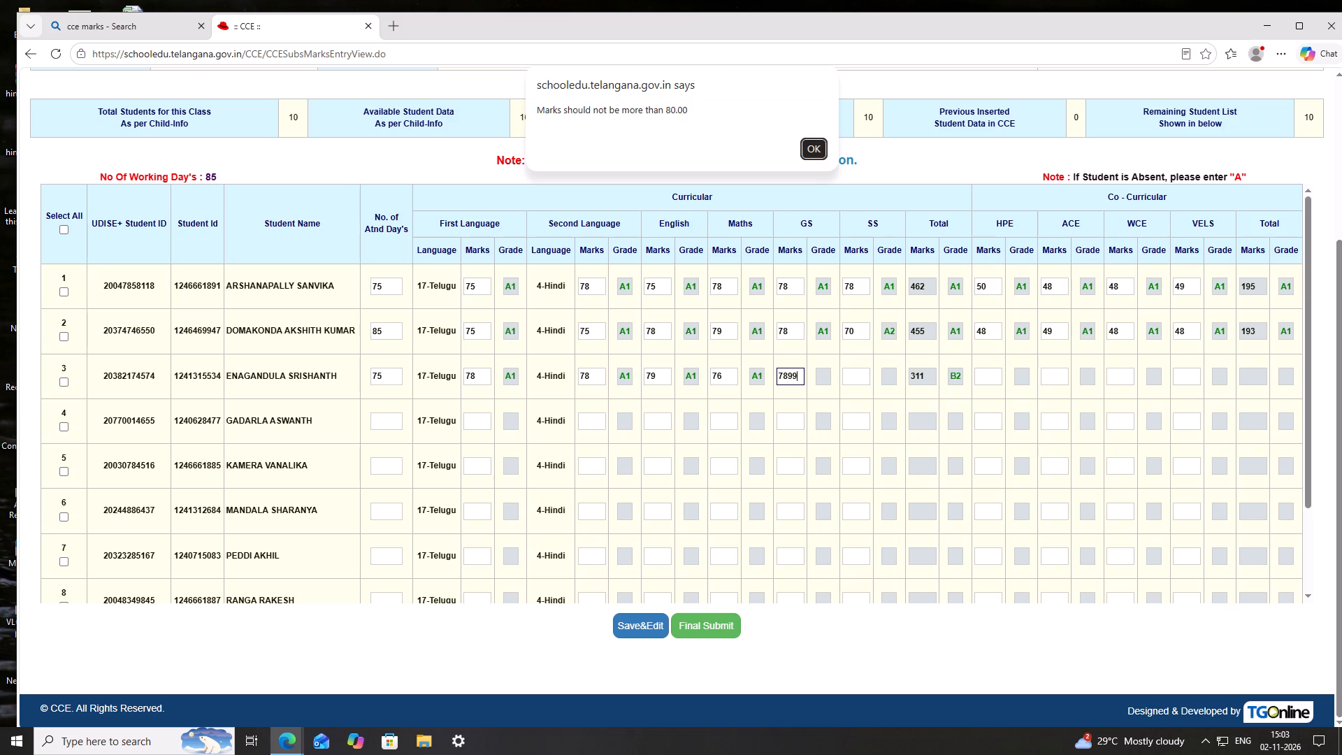
{"action": "key", "text": "Return"}
{"action": "type", "text": "75"}
{"action": "key", "text": "Tab"}
{"action": "type", "text": "78"}
{"action": "key", "text": "Tab"}
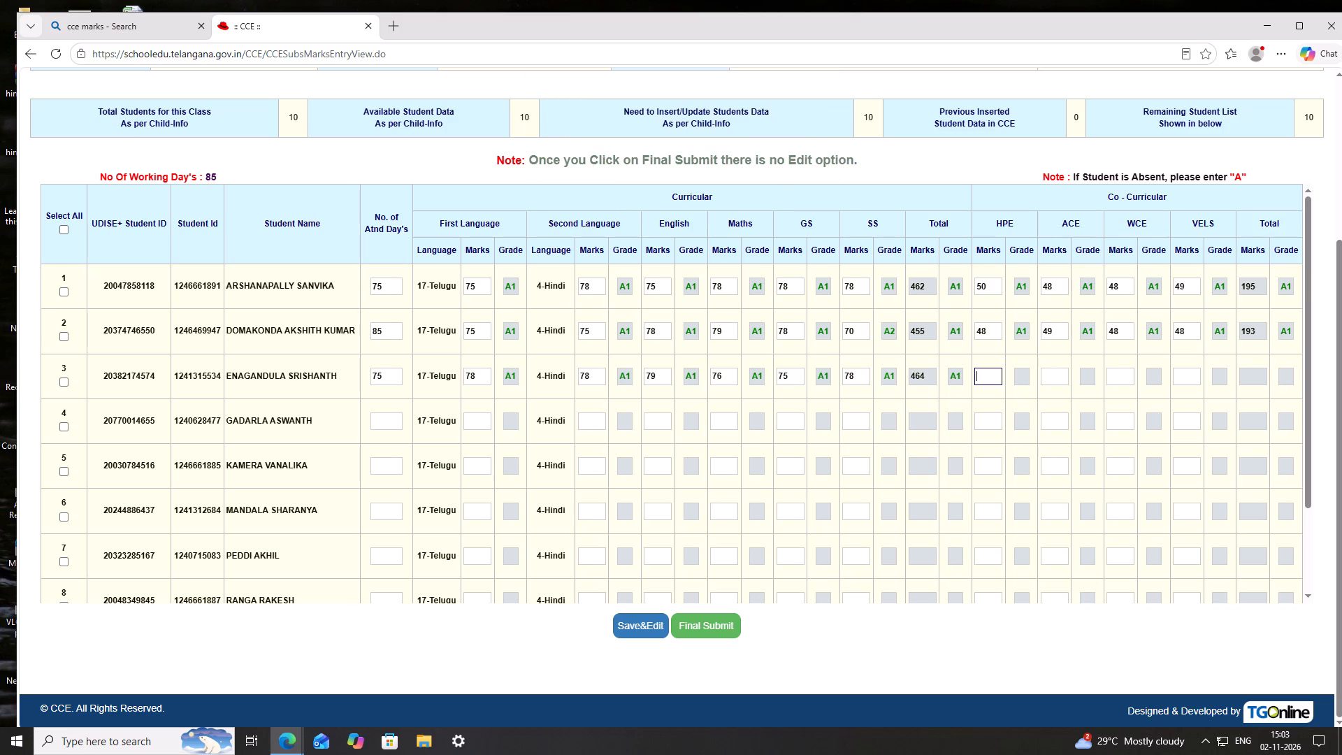
Enter the fourth student's attendance 75 and curricular marks: Telugu 75, Hindi 74, English 78, Maths 79, GS 78 and SS 79.
{"action": "key", "text": "7"}
{"action": "key", "text": "BackSpace"}
{"action": "key", "text": "Tab"}
{"action": "key", "text": "Tab"}
{"action": "key", "text": "Tab"}
{"action": "key", "text": "Tab"}
{"action": "key", "text": "Tab"}
{"action": "type", "text": "75"}
{"action": "key", "text": "Tab"}
{"action": "type", "text": "75"}
{"action": "key", "text": "Tab"}
{"action": "type", "text": "74"}
{"action": "key", "text": "Tab"}
{"action": "type", "text": "78"}
{"action": "key", "text": "Tab"}
{"action": "type", "text": "79"}
{"action": "key", "text": "Tab"}
{"action": "type", "text": "7988"}
{"action": "key", "text": "Tab"}
{"action": "key", "text": "Return"}
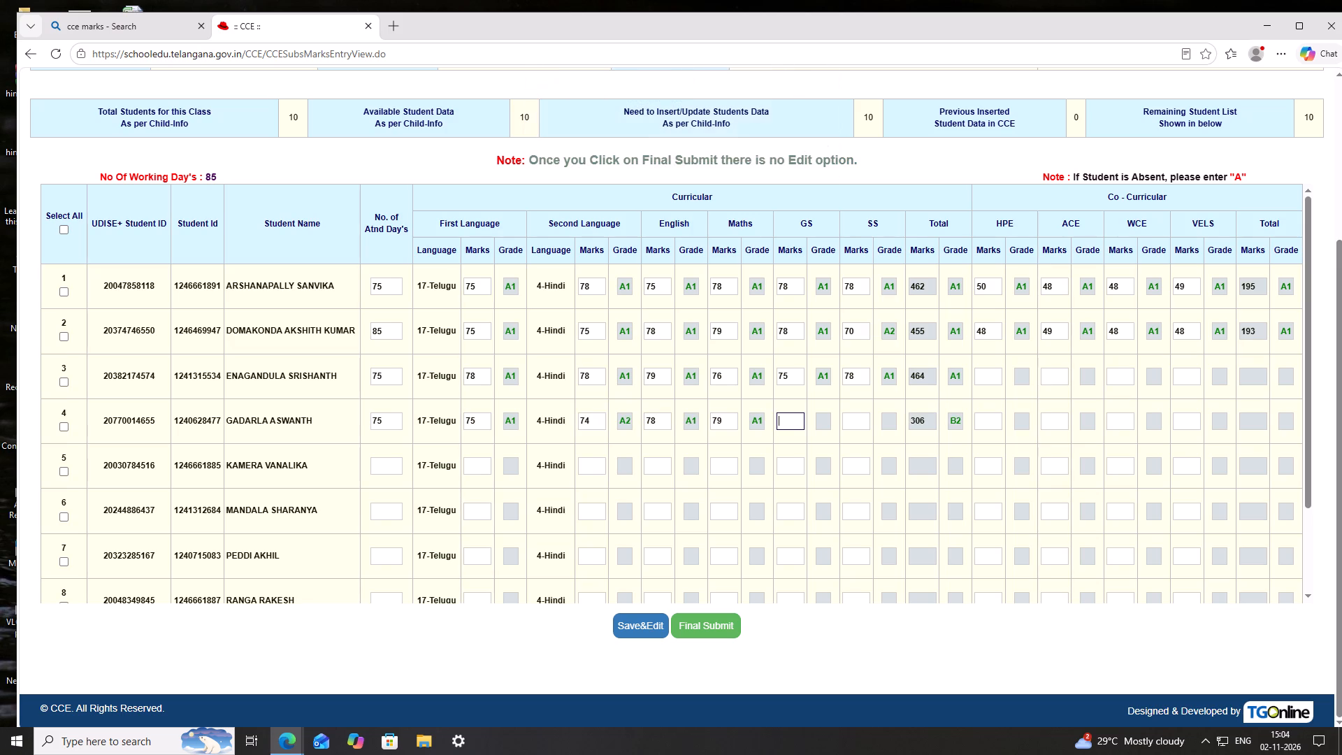
{"action": "type", "text": "78"}
{"action": "key", "text": "Tab"}
{"action": "type", "text": "79"}
{"action": "key", "text": "Tab"}
Enter the fifth student's attendance 75 and curricular marks: Telugu 76, Hindi 78, English 79, Maths 74, GS 74 and SS 74.
{"action": "key", "text": "Tab"}
{"action": "key", "text": "Tab"}
{"action": "key", "text": "Tab"}
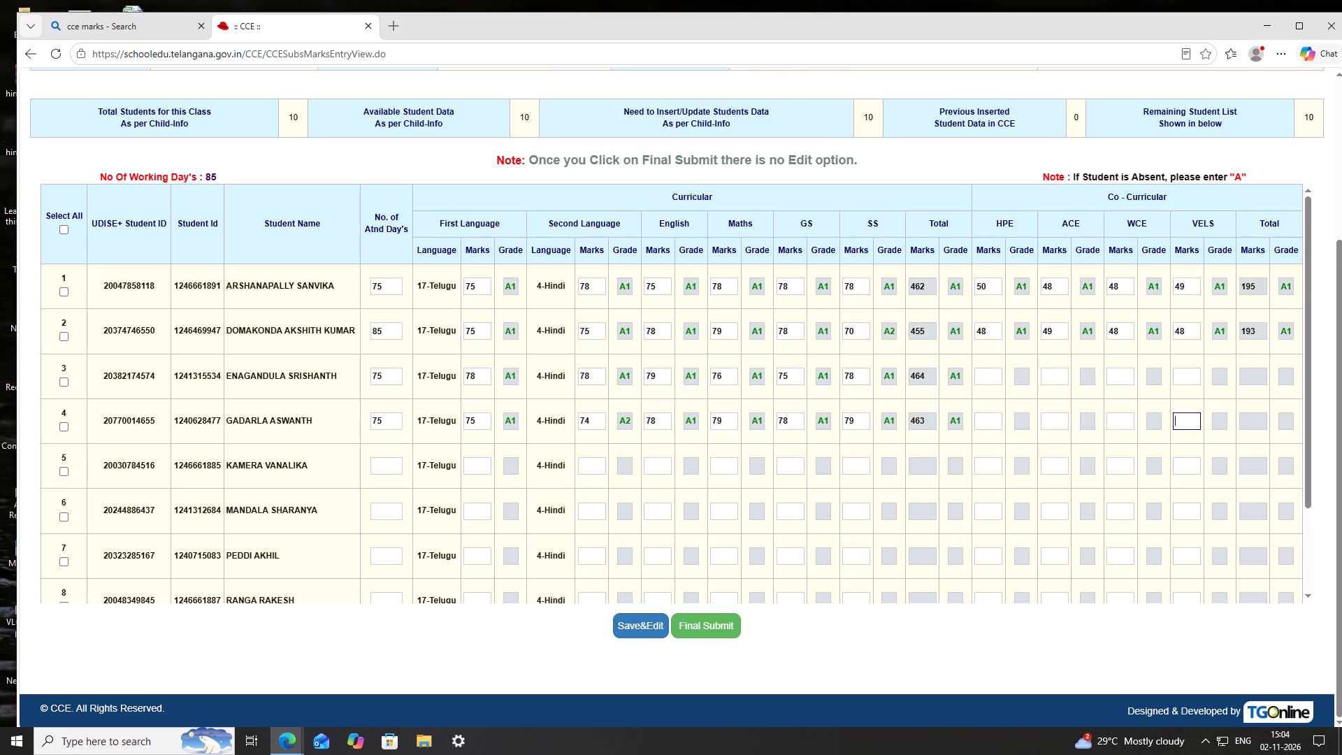
{"action": "key", "text": "Tab"}
{"action": "key", "text": "Tab"}
{"action": "type", "text": "75"}
{"action": "key", "text": "Tab"}
{"action": "type", "text": "76"}
{"action": "key", "text": "Tab"}
{"action": "type", "text": "78"}
{"action": "key", "text": "Tab"}
{"action": "type", "text": "79"}
{"action": "key", "text": "Tab"}
{"action": "type", "text": "74"}
{"action": "key", "text": "Tab"}
{"action": "type", "text": "74"}
{"action": "key", "text": "Tab"}
{"action": "type", "text": "74"}
{"action": "key", "text": "Tab"}
Enter the sixth student's attendance 80 and curricular marks: Telugu 80, Hindi 80, English 80, Maths 80, GS 78 and SS 79.
{"action": "key", "text": "Tab"}
{"action": "key", "text": "Tab"}
{"action": "key", "text": "Tab"}
{"action": "key", "text": "Tab"}
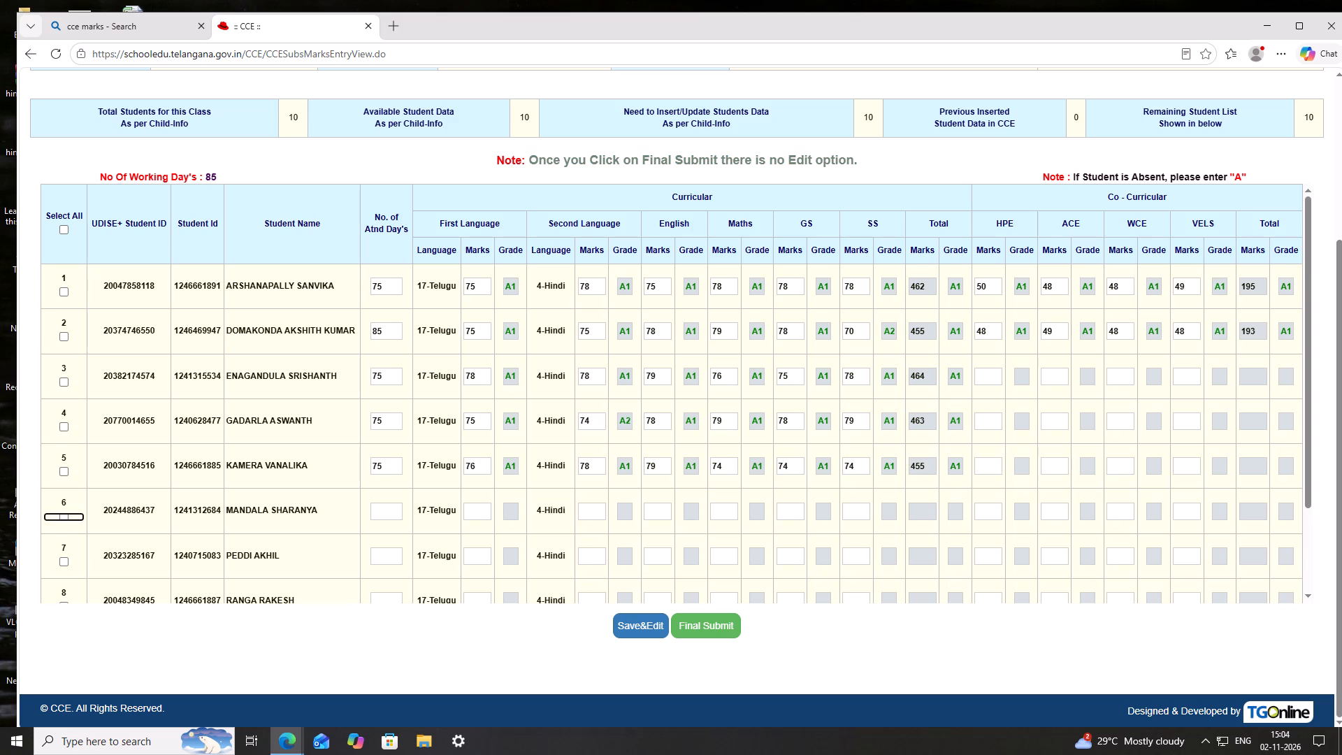
{"action": "scroll", "coordinate": [384, 282], "scroll_direction": "down", "scroll_amount": 7}
{"action": "scroll", "coordinate": [465, 390], "scroll_direction": "down", "scroll_amount": 3}
{"action": "key", "text": "Tab"}
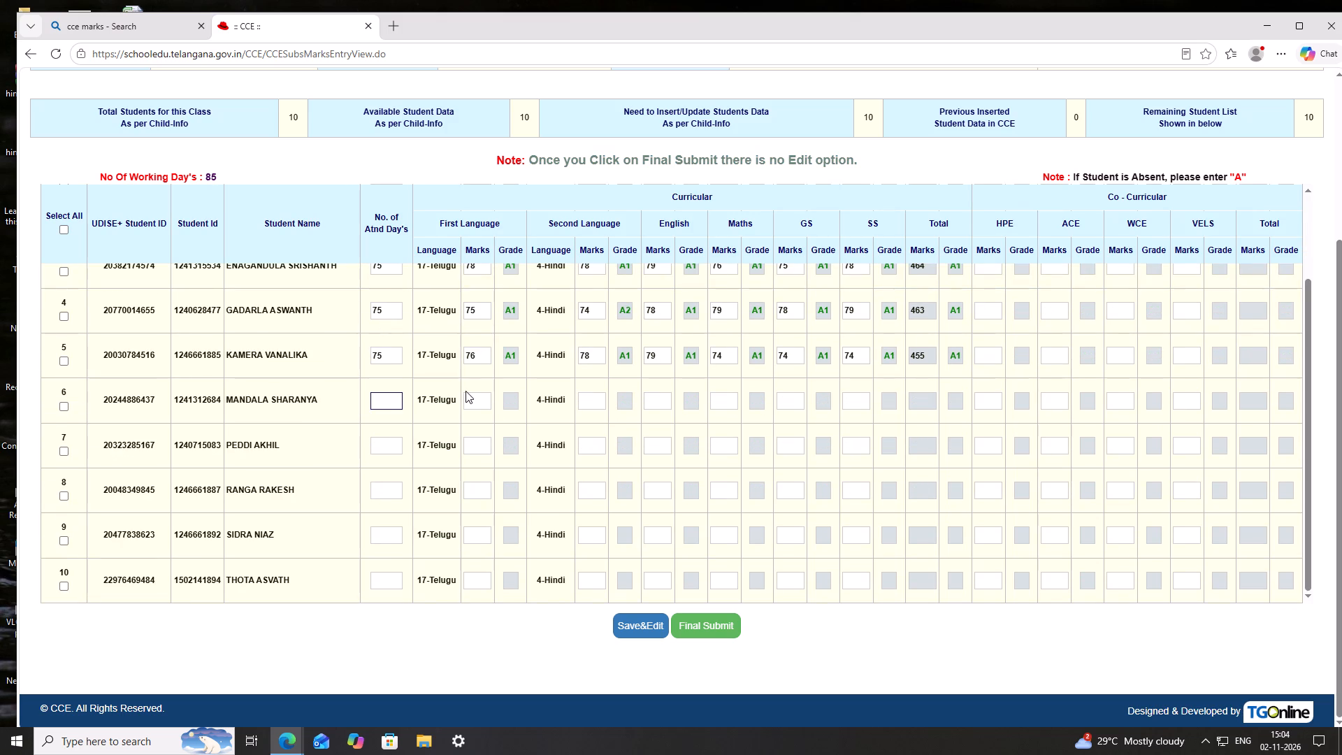
{"action": "type", "text": "80"}
{"action": "key", "text": "Tab"}
{"action": "type", "text": "80"}
{"action": "key", "text": "Tab"}
{"action": "type", "text": "80"}
{"action": "key", "text": "Tab"}
{"action": "type", "text": "80"}
{"action": "key", "text": "Tab"}
{"action": "type", "text": "80"}
{"action": "key", "text": "Tab"}
{"action": "type", "text": "78"}
{"action": "key", "text": "Tab"}
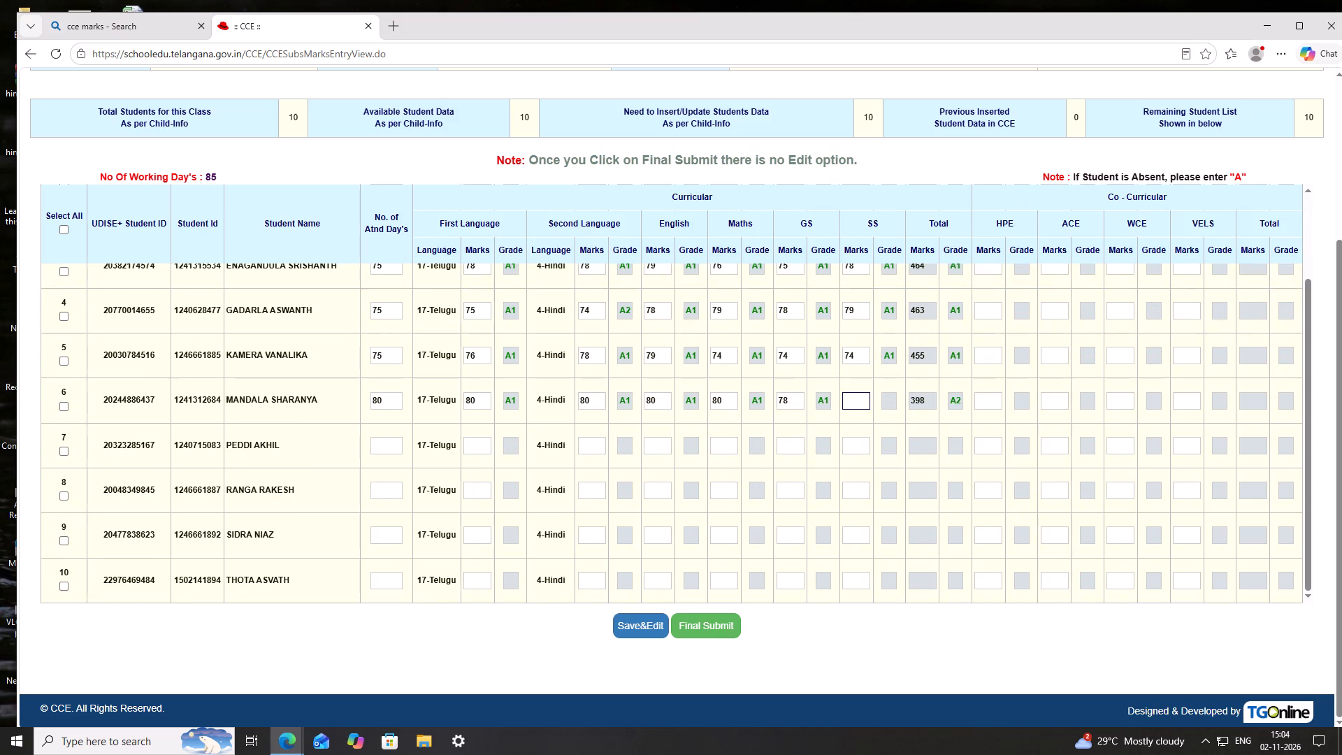
{"action": "type", "text": "710"}
{"action": "key", "text": "Tab"}
{"action": "key", "text": "Return"}
{"action": "type", "text": "79"}
{"action": "key", "text": "Tab"}
Enter the seventh student's attendance 78 and curricular marks: Telugu 75, Hindi 79, English 76, Maths 78, GS 75 and SS 75.
{"action": "key", "text": "Tab"}
{"action": "key", "text": "Tab"}
{"action": "key", "text": "Tab"}
{"action": "key", "text": "Tab"}
{"action": "key", "text": "Tab"}
{"action": "type", "text": "78"}
{"action": "key", "text": "Tab"}
{"action": "type", "text": "75"}
{"action": "key", "text": "Tab"}
{"action": "type", "text": "79"}
{"action": "key", "text": "Tab"}
{"action": "type", "text": "76"}
{"action": "key", "text": "Tab"}
{"action": "type", "text": "78"}
{"action": "key", "text": "Tab"}
{"action": "type", "text": "75"}
{"action": "key", "text": "Tab"}
{"action": "type", "text": "75"}
{"action": "key", "text": "Tab"}
{"action": "key", "text": "7"}
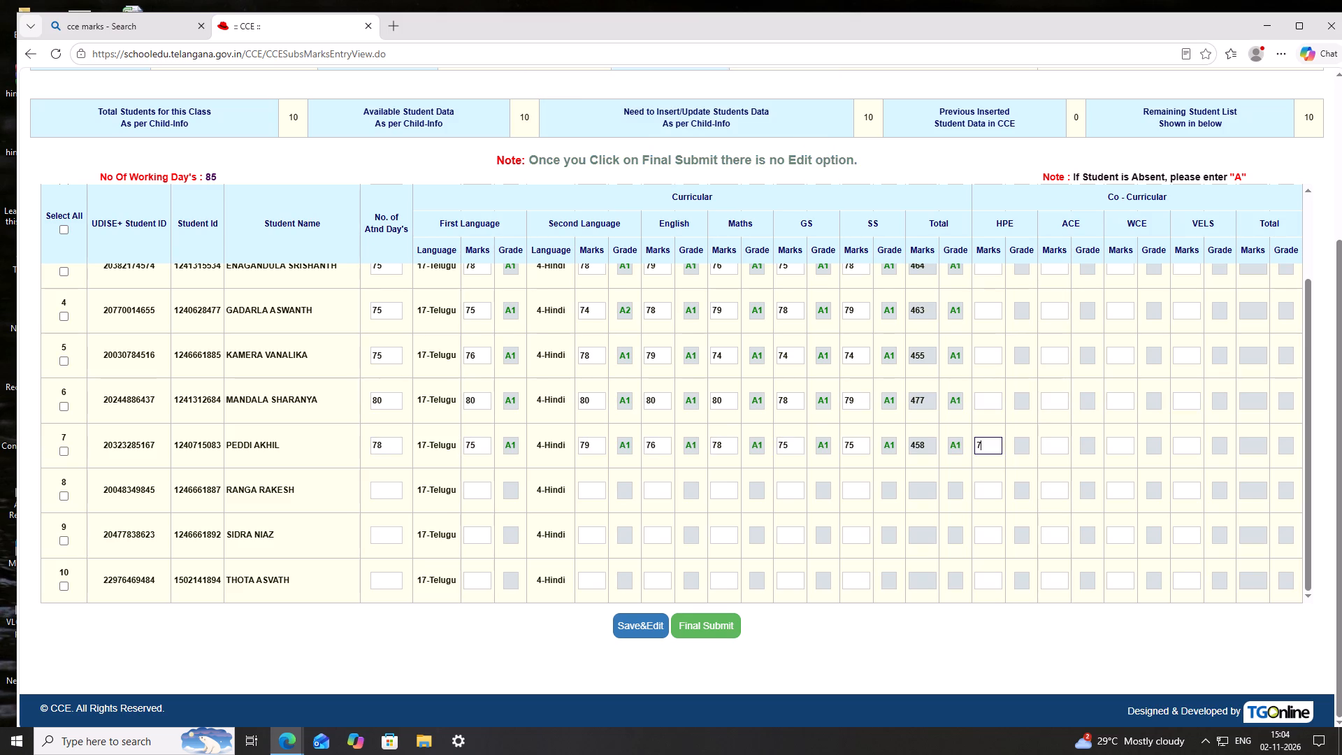
{"action": "key", "text": "Tab"}
Enter the eighth student's attendance 80 and marks of 80 each in Telugu, Hindi, English, Maths and GS.
{"action": "key", "text": "Tab"}
{"action": "key", "text": "Tab"}
{"action": "key", "text": "Tab"}
{"action": "key", "text": "Tab"}
{"action": "type", "text": "80"}
{"action": "key", "text": "Tab"}
{"action": "type", "text": "80"}
{"action": "key", "text": "Tab"}
{"action": "type", "text": "80"}
{"action": "key", "text": "Tab"}
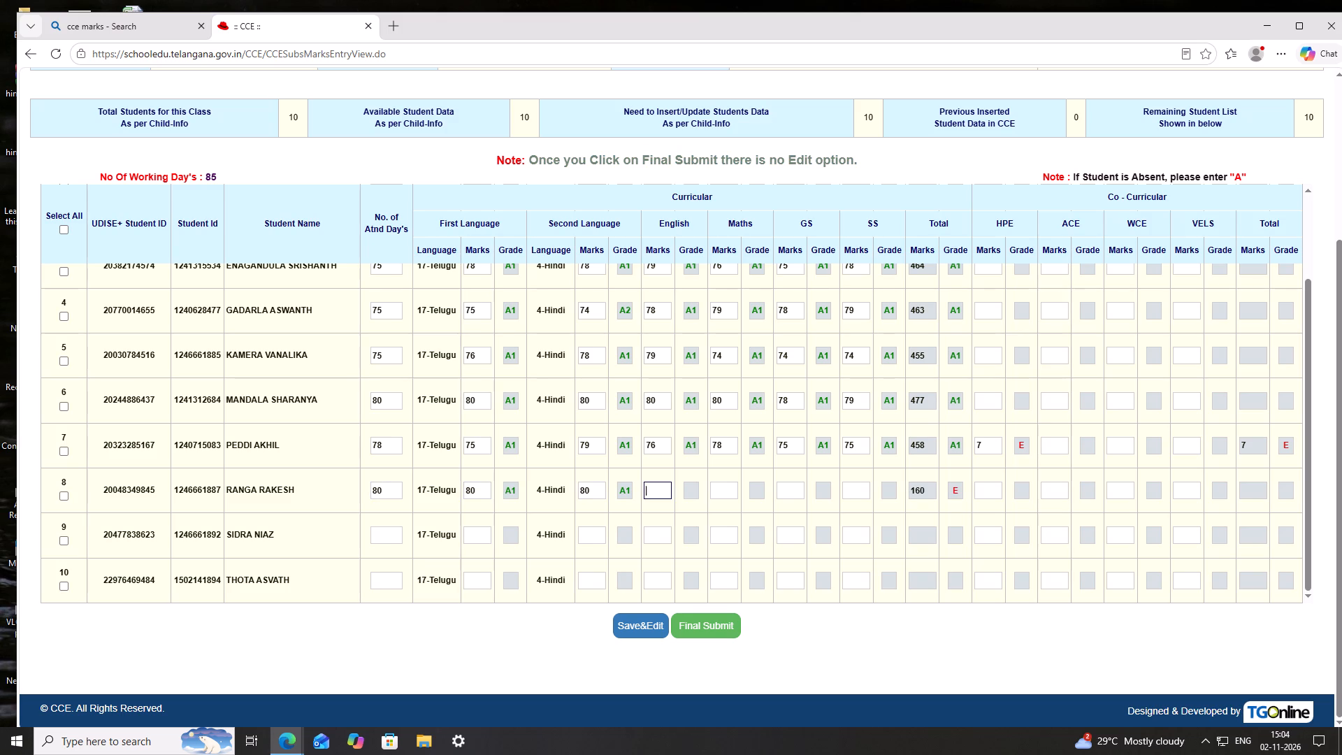
{"action": "type", "text": "80"}
{"action": "key", "text": "Tab"}
{"action": "type", "text": "80"}
{"action": "key", "text": "Tab"}
{"action": "type", "text": "80"}
{"action": "key", "text": "Tab"}
Enter the ninth student's attendance 78 and curricular marks: Telugu 75, Hindi 78, English 79, Maths 79, GS 75 and SS 79.
{"action": "key", "text": "Tab"}
{"action": "key", "text": "Tab"}
{"action": "key", "text": "Tab"}
{"action": "key", "text": "Tab"}
{"action": "key", "text": "Tab"}
{"action": "key", "text": "Tab"}
{"action": "type", "text": "78"}
{"action": "key", "text": "Tab"}
{"action": "type", "text": "75"}
{"action": "key", "text": "Tab"}
{"action": "type", "text": "78"}
{"action": "key", "text": "Tab"}
{"action": "type", "text": "79"}
{"action": "key", "text": "Tab"}
{"action": "type", "text": "79"}
{"action": "key", "text": "Tab"}
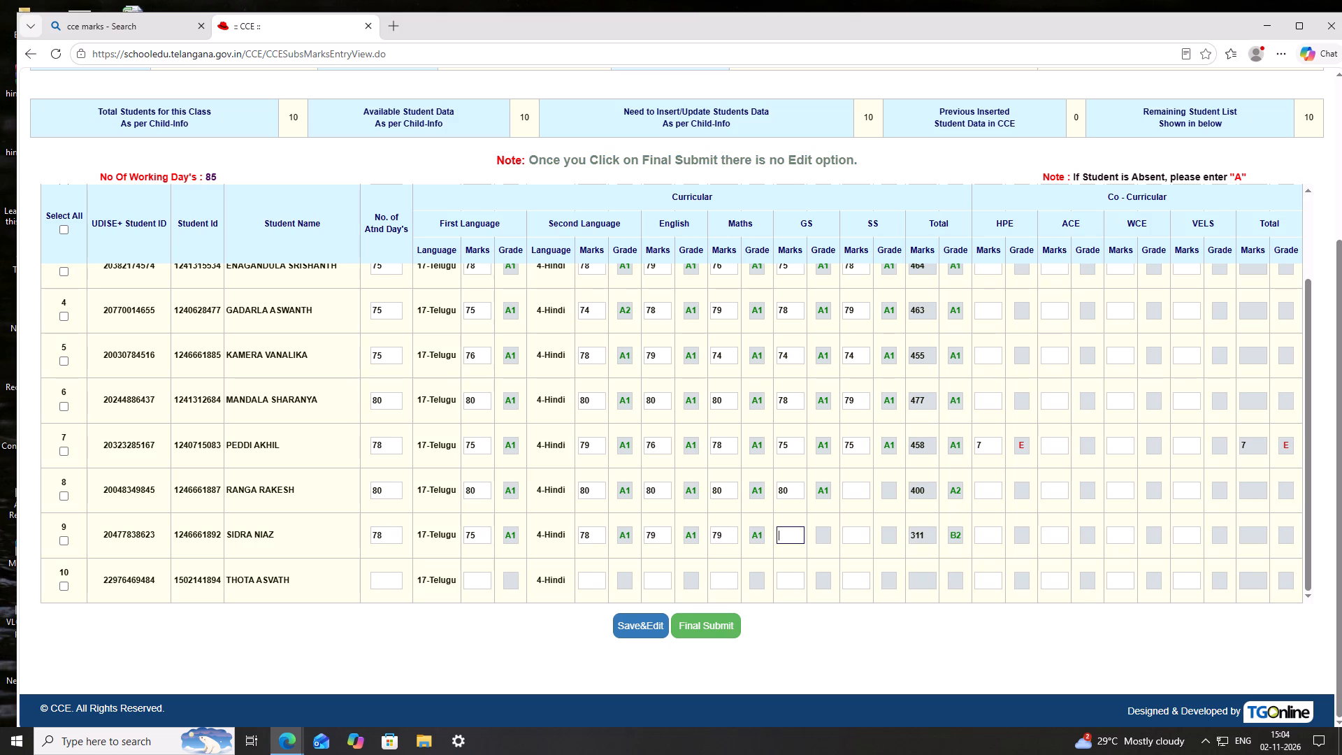
{"action": "type", "text": "75"}
{"action": "key", "text": "Tab"}
{"action": "type", "text": "79"}
{"action": "key", "text": "Tab"}
{"action": "key", "text": "7"}
{"action": "key", "text": "BackSpace"}
Enter the tenth student's attendance 80 and curricular marks: Telugu 80, Hindi 80, English 80, Maths 75, GS 78 and SS 74.
{"action": "key", "text": "Tab"}
{"action": "key", "text": "Tab"}
{"action": "key", "text": "Tab"}
{"action": "key", "text": "Tab"}
{"action": "key", "text": "Tab"}
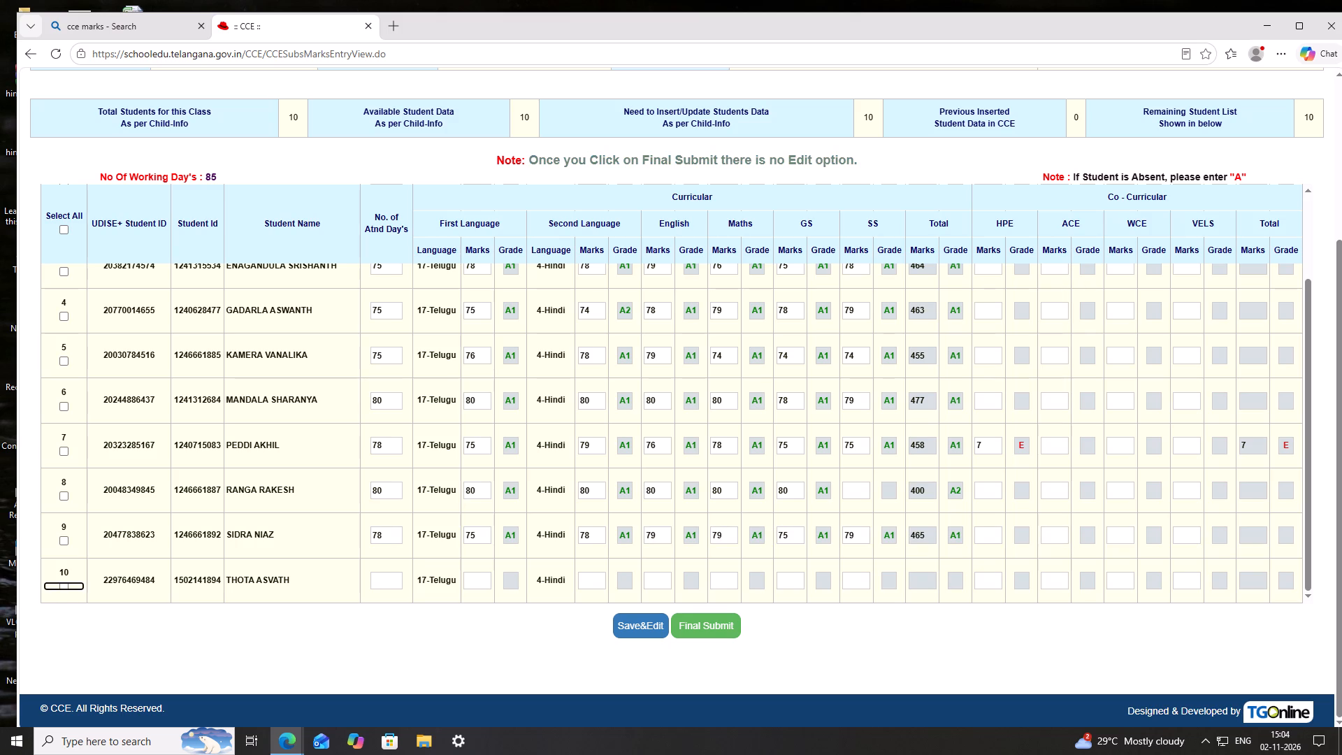
{"action": "type", "text": "80"}
{"action": "key", "text": "Tab"}
{"action": "type", "text": "80"}
{"action": "key", "text": "Tab"}
{"action": "type", "text": "80"}
{"action": "key", "text": "Tab"}
{"action": "type", "text": "80"}
{"action": "key", "text": "Tab"}
{"action": "type", "text": "75"}
{"action": "key", "text": "Tab"}
{"action": "type", "text": "78"}
{"action": "key", "text": "Tab"}
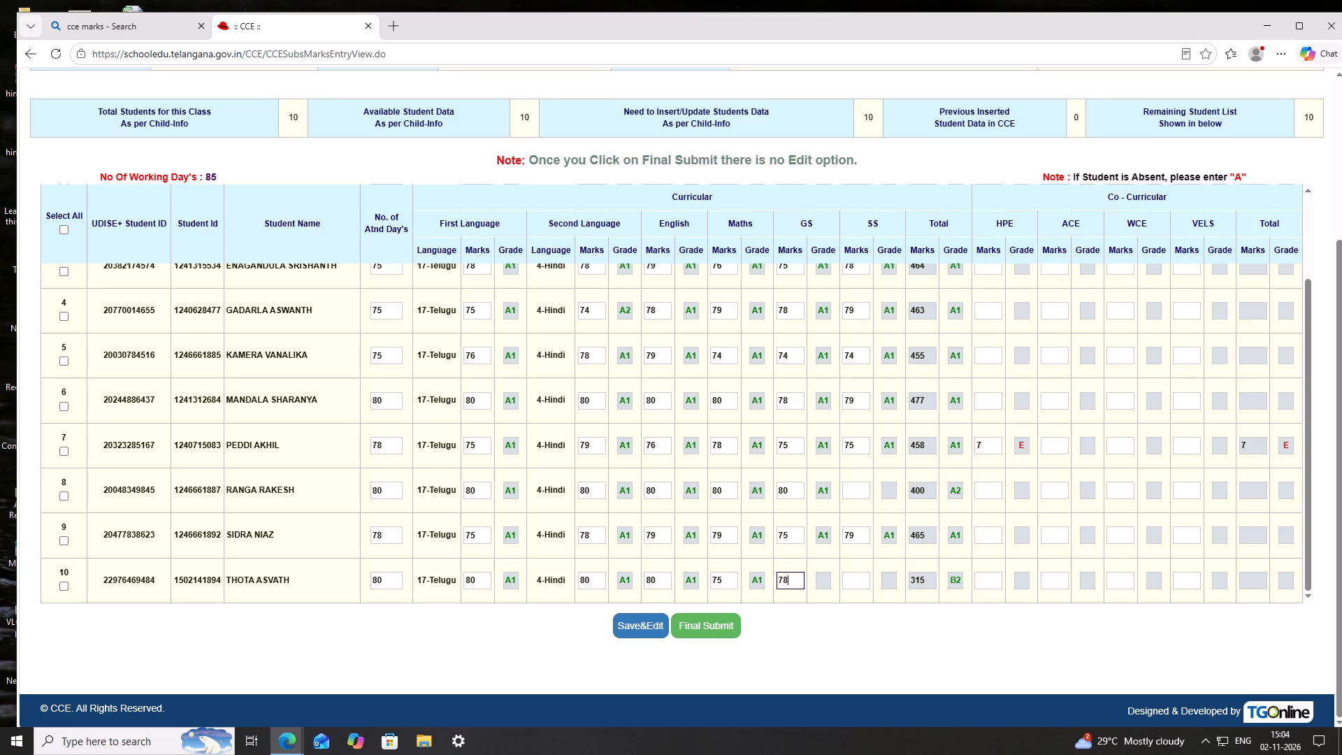
{"action": "type", "text": "74"}
{"action": "key", "text": "Tab"}
{"action": "key", "text": "Tab"}
{"action": "key", "text": "Tab"}
Fill in the eighth student's missing SS mark with 80.
{"action": "left_click", "coordinate": [859, 494]}
{"action": "type", "text": "80"}
{"action": "key", "text": "Tab"}
{"action": "key", "text": "Tab"}
Enter the third student's co-curricular marks: HPE 47, ACE 48, WCE 45 and VELS 49.
{"action": "scroll", "coordinate": [910, 492], "scroll_direction": "up", "scroll_amount": 11}
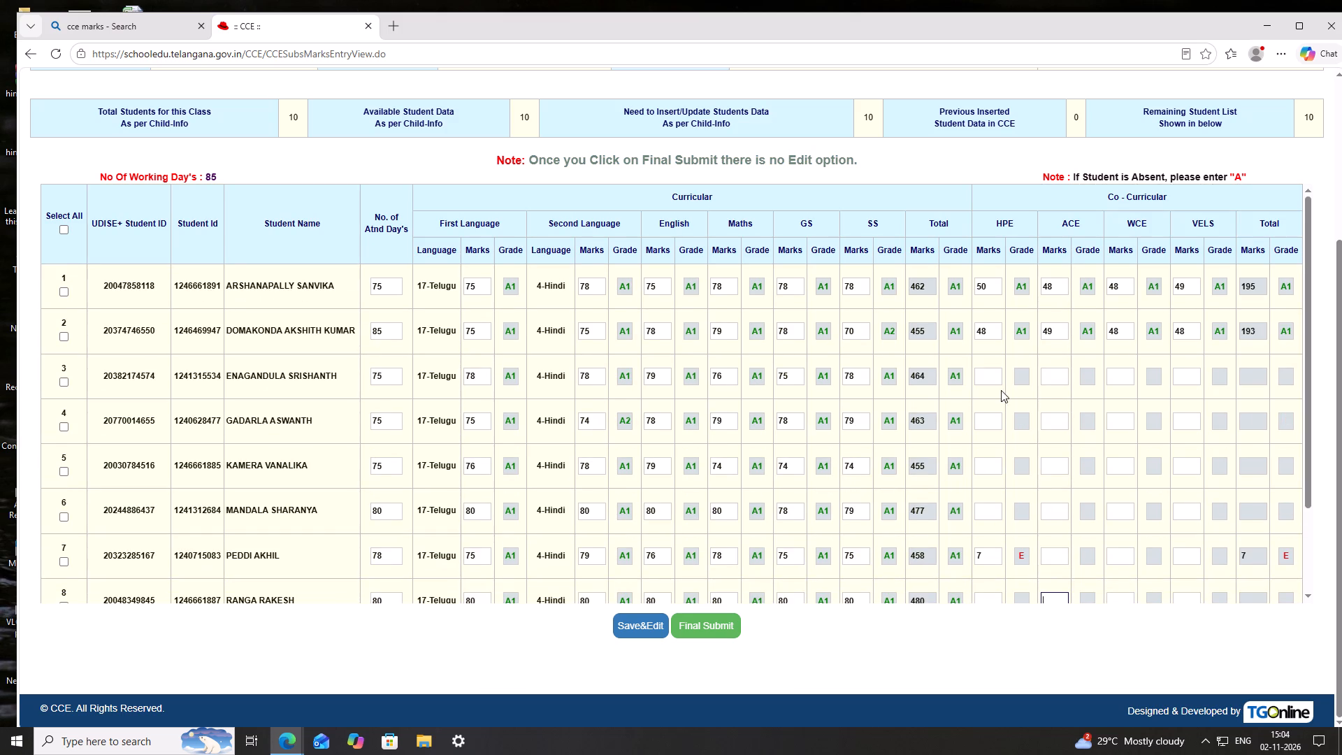
{"action": "left_click", "coordinate": [990, 379]}
{"action": "key", "text": "4"}
{"action": "key", "text": "7"}
{"action": "key", "text": "Tab"}
{"action": "key", "text": "8"}
{"action": "key", "text": "BackSpace"}
{"action": "type", "text": "48"}
{"action": "key", "text": "Tab"}
{"action": "type", "text": "45"}
{"action": "key", "text": "Tab"}
{"action": "type", "text": "49"}
{"action": "key", "text": "Tab"}
Set the fourth student's number of attended days to 80.
{"action": "key", "text": "4"}
{"action": "key", "text": "8"}
{"action": "key", "text": "Tab"}
{"action": "type", "text": "48"}
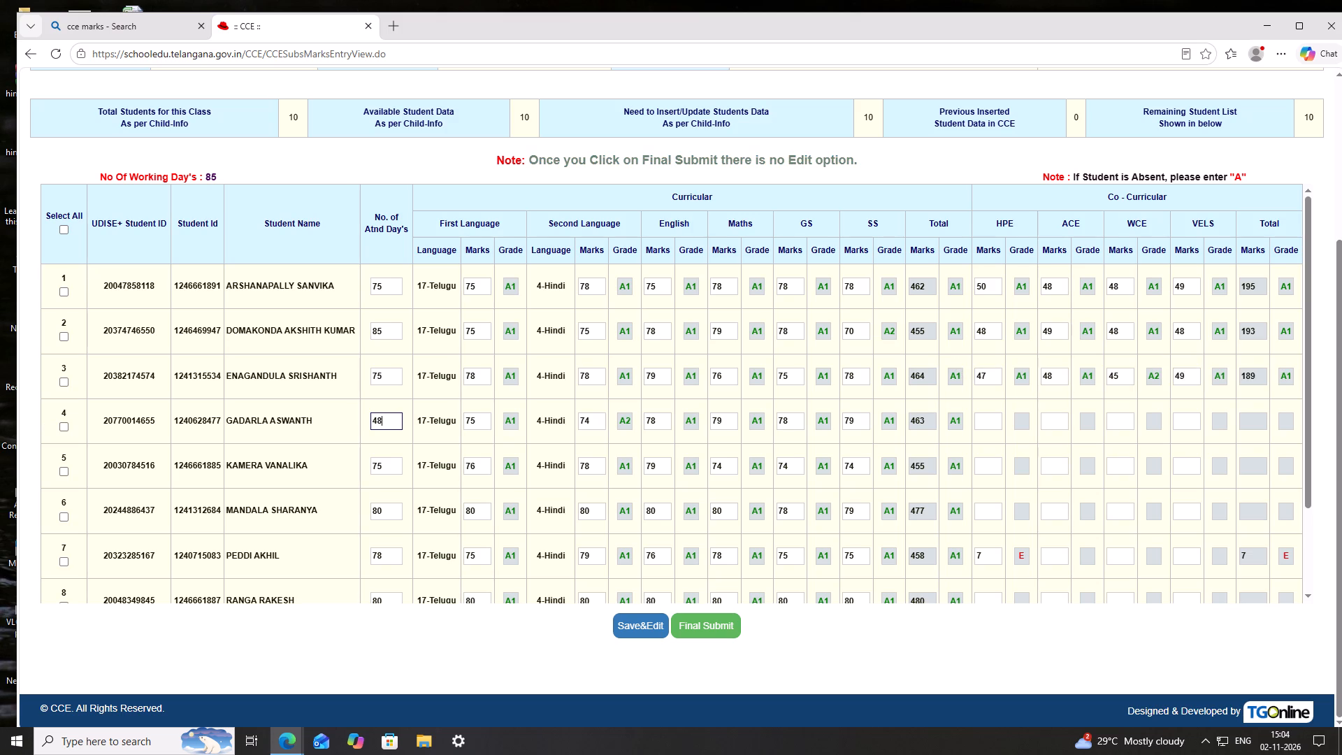
{"action": "key", "text": "BackSpace"}
{"action": "key", "text": "BackSpace"}
{"action": "type", "text": "80"}
Enter the fourth student's co-curricular marks of 50 each in HPE, ACE, WCE and VELS.
{"action": "key", "text": "Tab"}
{"action": "key", "text": "Tab"}
{"action": "key", "text": "Tab"}
{"action": "key", "text": "Tab"}
{"action": "key", "text": "Tab"}
{"action": "key", "text": "Tab"}
{"action": "key", "text": "Tab"}
{"action": "key", "text": "Tab"}
{"action": "left_click", "coordinate": [979, 422]}
{"action": "type", "text": "50"}
{"action": "key", "text": "Tab"}
{"action": "type", "text": "50"}
{"action": "key", "text": "Tab"}
{"action": "type", "text": "50"}
{"action": "key", "text": "Tab"}
{"action": "type", "text": "50"}
{"action": "key", "text": "Tab"}
Enter the fifth student's co-curricular marks: HPE 47, ACE 48, WCE 49 and VELS 49.
{"action": "key", "text": "Tab"}
{"action": "key", "text": "Tab"}
{"action": "key", "text": "Tab"}
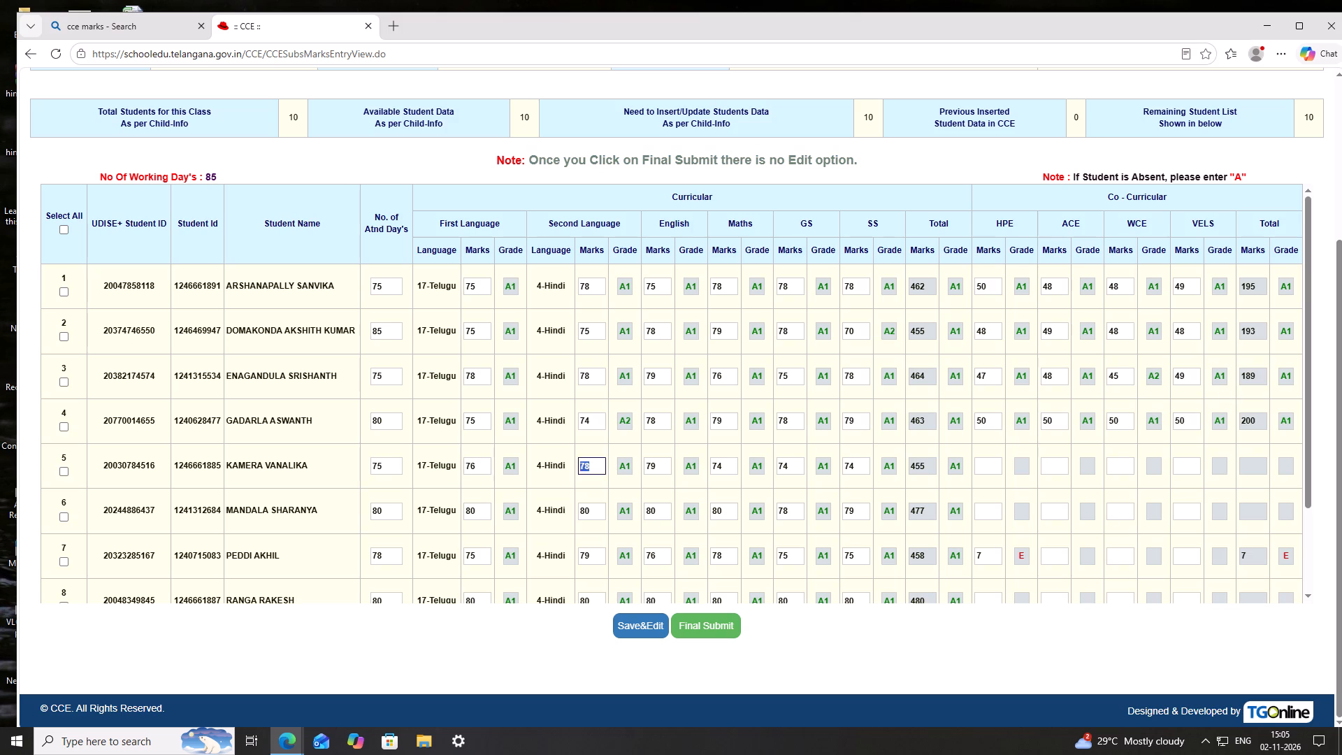
{"action": "key", "text": "Tab"}
{"action": "key", "text": "Tab"}
{"action": "key", "text": "Tab"}
{"action": "key", "text": "Tab"}
{"action": "key", "text": "Tab"}
{"action": "type", "text": "47"}
{"action": "key", "text": "Tab"}
{"action": "type", "text": "48"}
{"action": "key", "text": "Tab"}
{"action": "type", "text": "49"}
{"action": "key", "text": "Tab"}
{"action": "type", "text": "49"}
{"action": "key", "text": "Tab"}
Enter the sixth student's co-curricular marks: HPE 50, ACE 50, WCE 50 and VELS 48.
{"action": "key", "text": "Tab"}
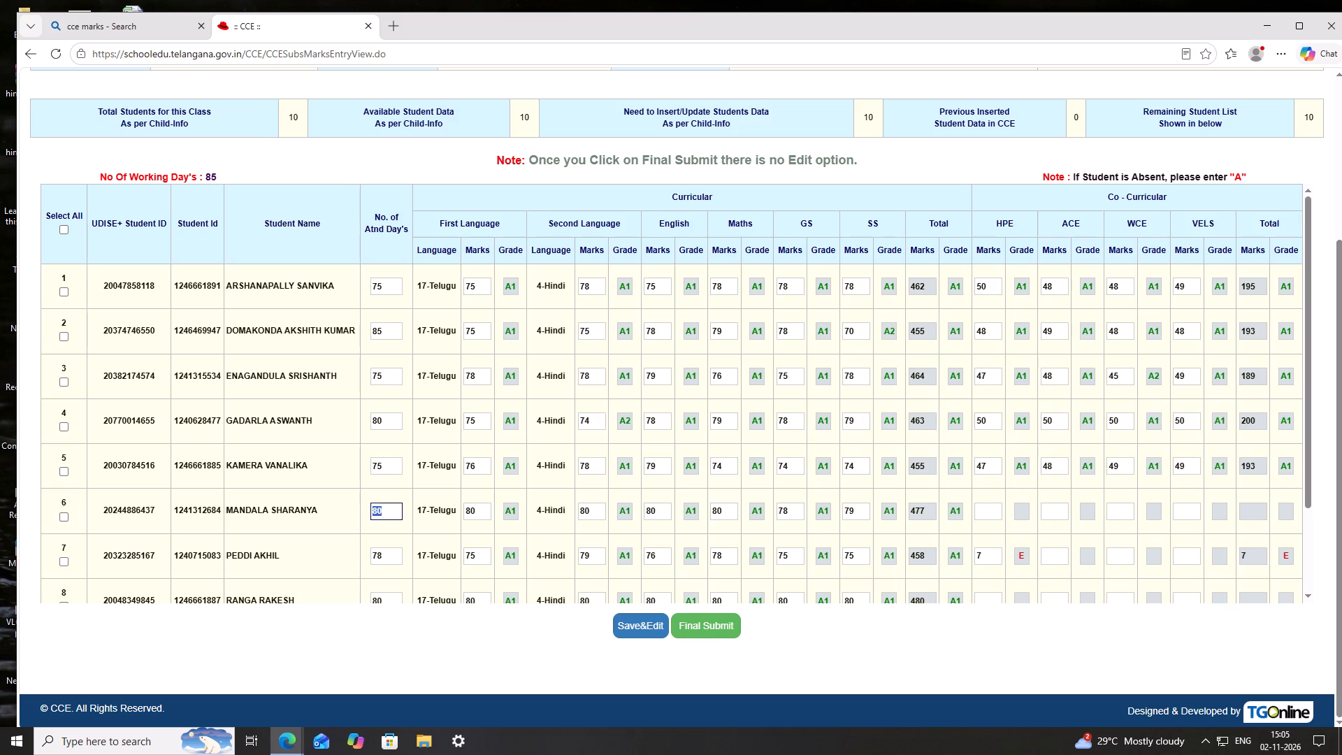
{"action": "key", "text": "Tab"}
{"action": "key", "text": "Tab"}
{"action": "key", "text": "Tab"}
{"action": "key", "text": "Tab"}
{"action": "key", "text": "Tab"}
{"action": "key", "text": "Tab"}
{"action": "key", "text": "Tab"}
{"action": "type", "text": "505"}
{"action": "key", "text": "BackSpace"}
{"action": "key", "text": "Tab"}
{"action": "type", "text": "50"}
{"action": "key", "text": "Tab"}
{"action": "type", "text": "50"}
{"action": "key", "text": "Tab"}
{"action": "type", "text": "48"}
{"action": "key", "text": "Tab"}
Enter the seventh student's co-curricular marks: HPE 47, ACE 48, WCE 49 and VELS 49.
{"action": "key", "text": "Tab"}
{"action": "key", "text": "Tab"}
{"action": "key", "text": "Tab"}
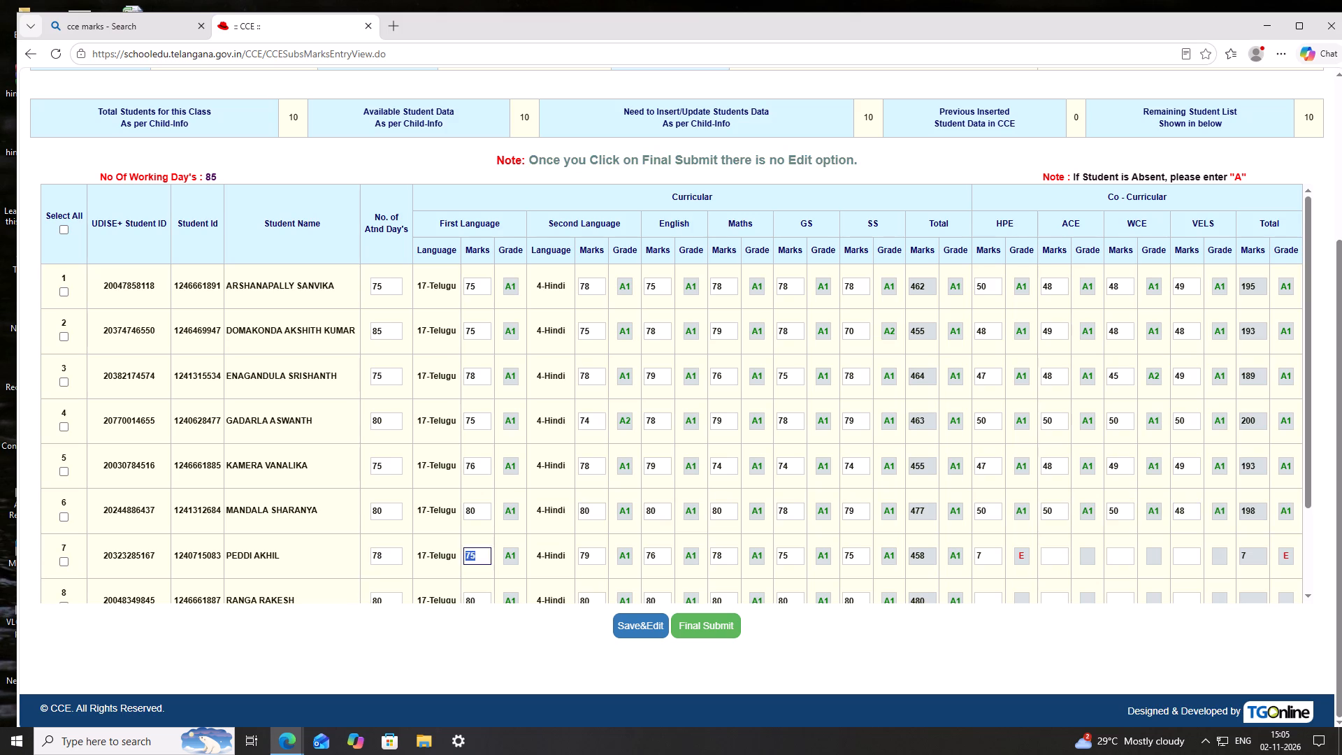
{"action": "key", "text": "Tab"}
{"action": "key", "text": "Tab"}
{"action": "scroll", "coordinate": [977, 421], "scroll_direction": "down", "scroll_amount": 9}
{"action": "key", "text": "Tab"}
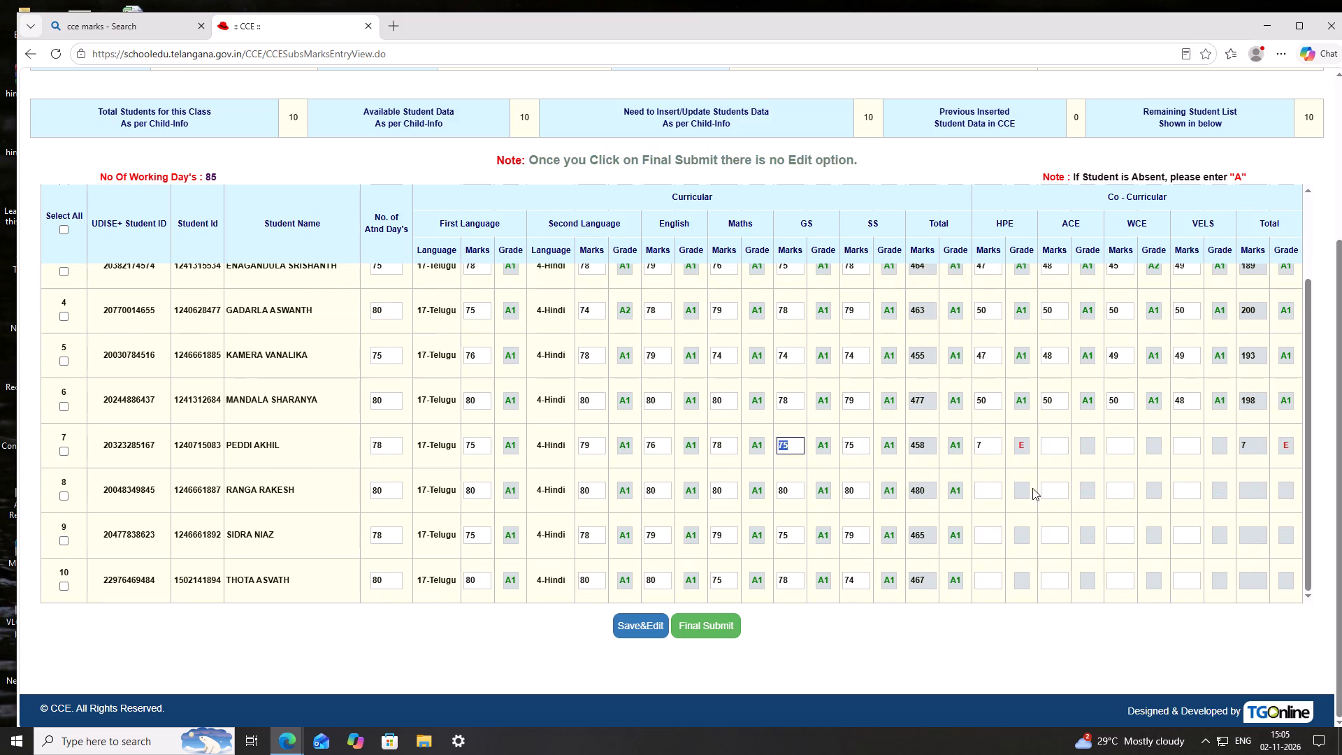
{"action": "key", "text": "Tab"}
{"action": "key", "text": "Tab"}
{"action": "type", "text": "47"}
{"action": "key", "text": "Tab"}
{"action": "type", "text": "48"}
{"action": "key", "text": "Tab"}
{"action": "type", "text": "49"}
{"action": "key", "text": "Tab"}
{"action": "type", "text": "49"}
{"action": "key", "text": "Tab"}
Enter the eighth student's co-curricular marks: HPE 50, ACE 47, WCE 48 and VELS 49.
{"action": "key", "text": "Tab"}
{"action": "key", "text": "Tab"}
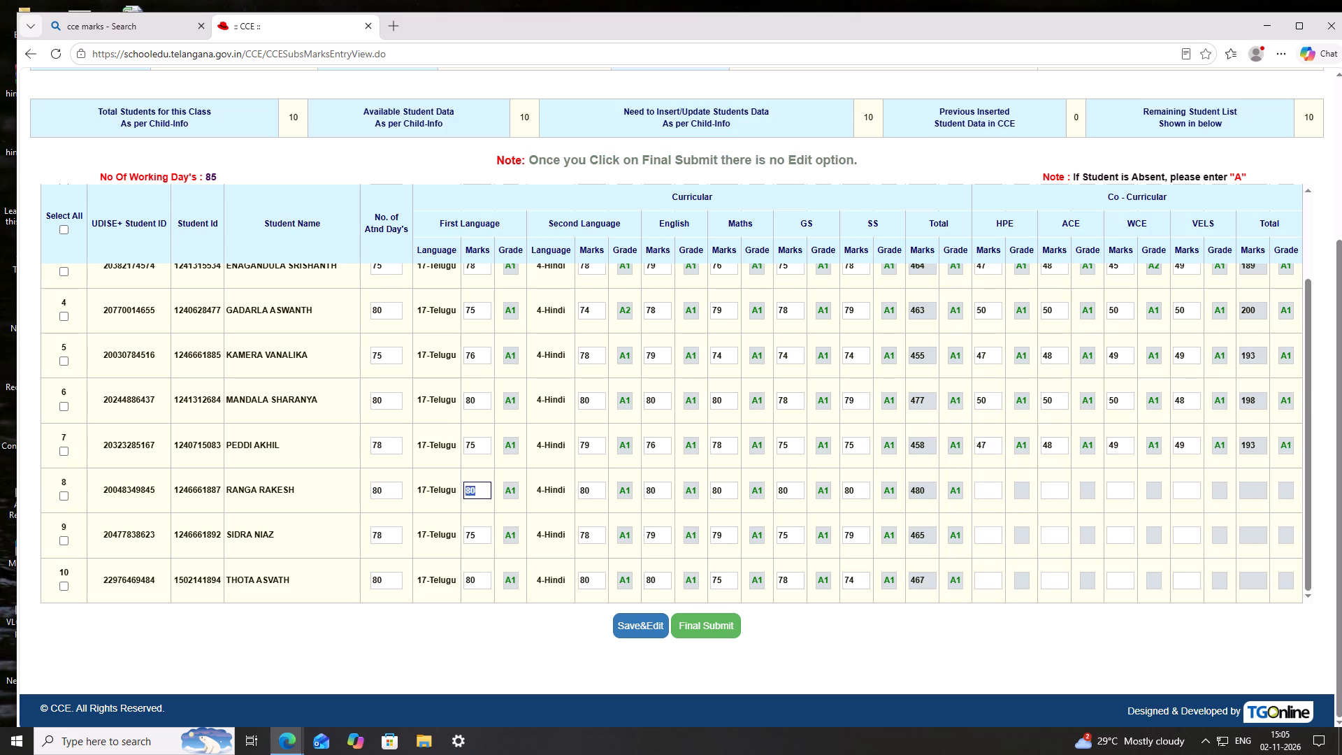
{"action": "key", "text": "Tab"}
{"action": "key", "text": "Tab"}
{"action": "key", "text": "Tab"}
{"action": "key", "text": "Tab"}
{"action": "key", "text": "Tab"}
{"action": "key", "text": "Tab"}
{"action": "type", "text": "505"}
{"action": "key", "text": "BackSpace"}
{"action": "key", "text": "Return"}
{"action": "key", "text": "Tab"}
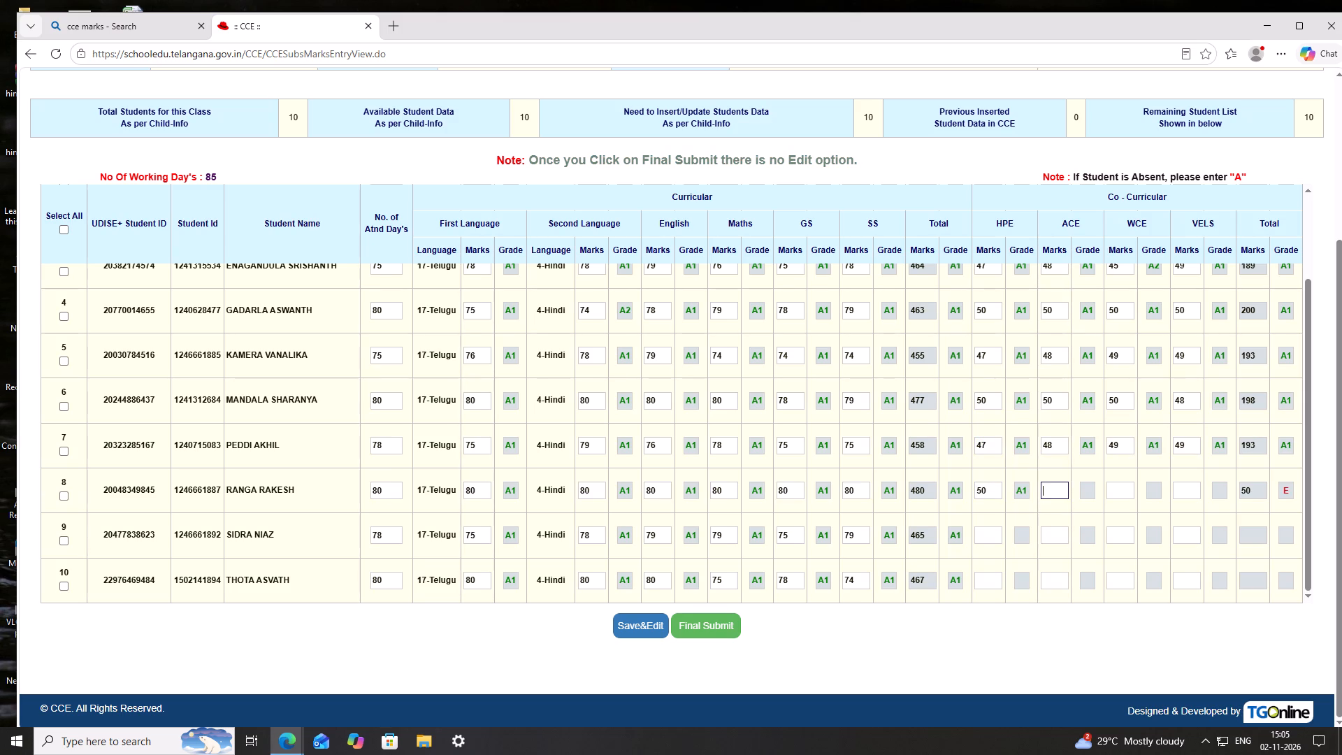
{"action": "type", "text": "47"}
{"action": "key", "text": "Tab"}
{"action": "type", "text": "48"}
{"action": "key", "text": "Tab"}
{"action": "type", "text": "49"}
{"action": "key", "text": "Tab"}
Enter the ninth student's co-curricular marks: HPE 47, ACE 48, WCE 49 and VELS 49.
{"action": "key", "text": "Tab"}
{"action": "key", "text": "Tab"}
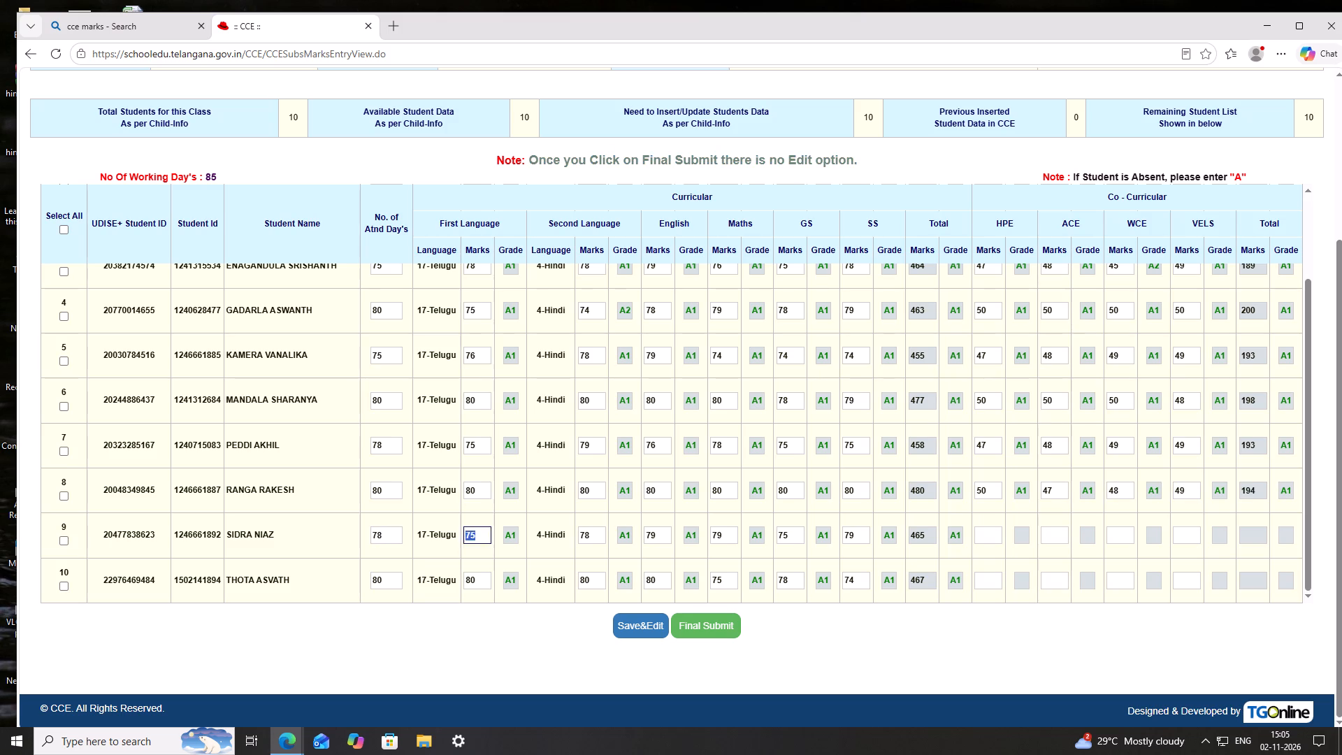
{"action": "key", "text": "Tab"}
{"action": "key", "text": "Tab"}
{"action": "key", "text": "Tab"}
{"action": "key", "text": "Tab"}
{"action": "key", "text": "Tab"}
{"action": "key", "text": "Tab"}
{"action": "type", "text": "47"}
{"action": "key", "text": "Tab"}
{"action": "type", "text": "48"}
{"action": "key", "text": "Tab"}
{"action": "type", "text": "49"}
{"action": "key", "text": "Tab"}
{"action": "type", "text": "49"}
{"action": "key", "text": "Tab"}
Enter the tenth student's co-curricular marks: HPE 50, ACE 50, WCE 50 and VELS 49.
{"action": "key", "text": "Tab"}
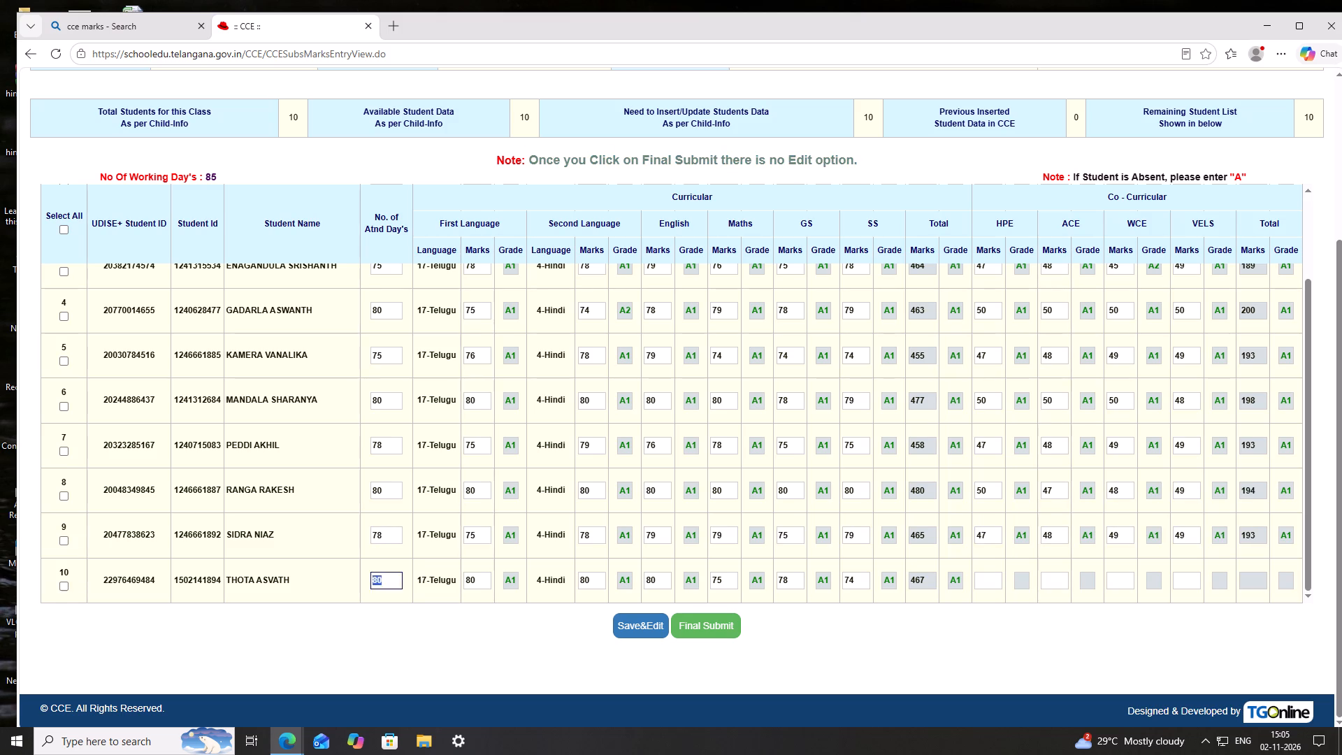
{"action": "key", "text": "Tab"}
{"action": "key", "text": "Tab"}
{"action": "key", "text": "Tab"}
{"action": "key", "text": "Tab"}
{"action": "key", "text": "Tab"}
{"action": "key", "text": "Tab"}
{"action": "key", "text": "Tab"}
{"action": "key", "text": "Tab"}
{"action": "scroll", "coordinate": [1208, 578], "scroll_direction": "down", "scroll_amount": 5}
{"action": "left_click", "coordinate": [995, 574]}
{"action": "type", "text": "50"}
{"action": "key", "text": "Tab"}
{"action": "type", "text": "50"}
{"action": "key", "text": "Tab"}
{"action": "type", "text": "50"}
{"action": "key", "text": "Tab"}
{"action": "type", "text": "4*9"}
{"action": "key", "text": "Tab"}
{"action": "key", "text": "Tab"}
{"action": "key", "text": "Tab"}
{"action": "key", "text": "Tab"}
Review the attendance and marks rows of the class list for missing entries.
{"action": "scroll", "coordinate": [1079, 537], "scroll_direction": "up", "scroll_amount": 5}
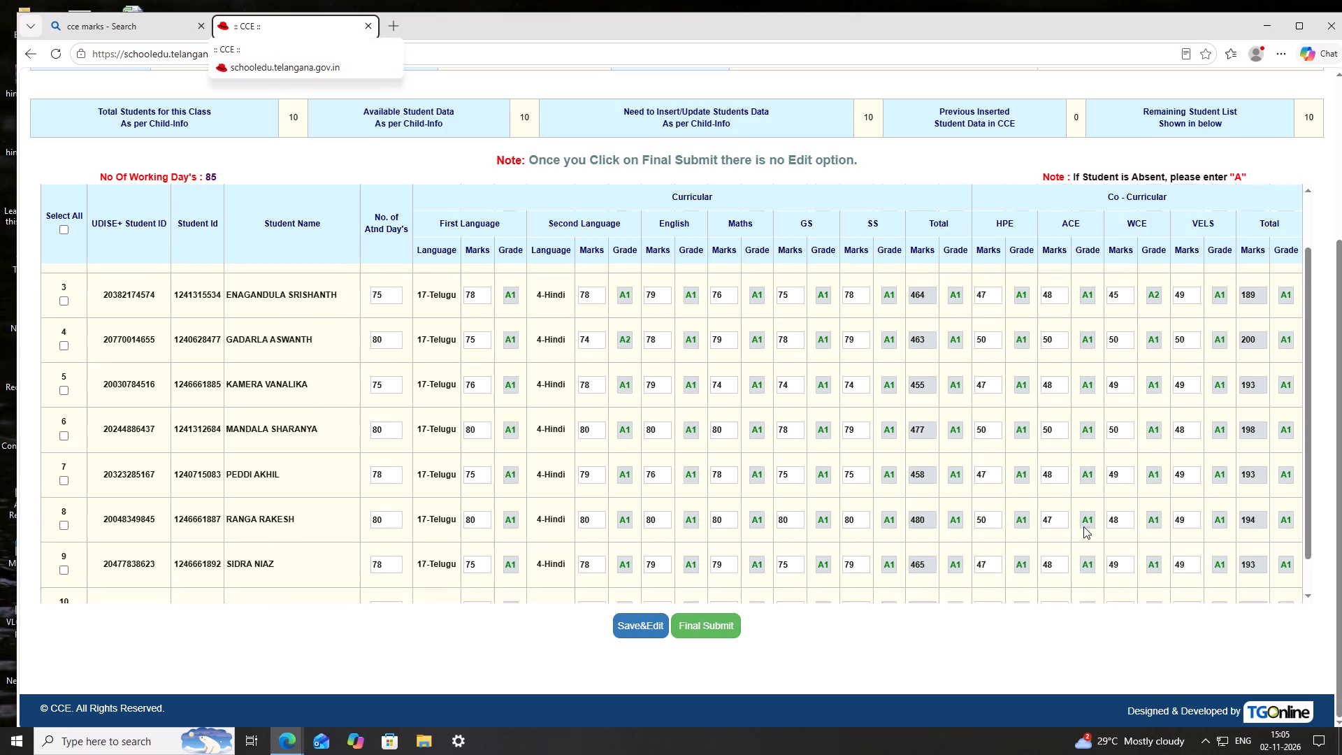
{"action": "scroll", "coordinate": [1083, 526], "scroll_direction": "up", "scroll_amount": 10}
{"action": "scroll", "coordinate": [1072, 539], "scroll_direction": "down", "scroll_amount": 4}
{"action": "scroll", "coordinate": [723, 370], "scroll_direction": "down", "scroll_amount": 5}
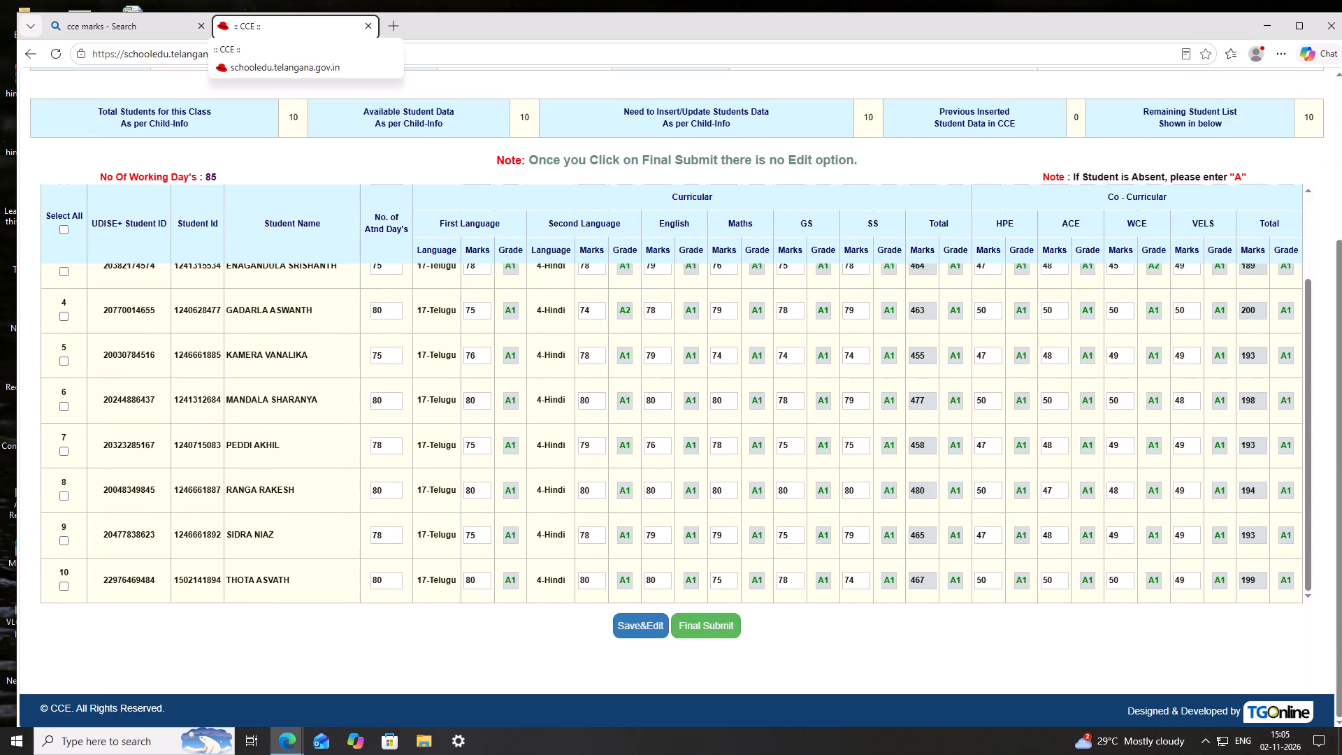
Select all students in the class 7 list and save their attendance and marks as still editable.
{"action": "scroll", "coordinate": [693, 384], "scroll_direction": "down", "scroll_amount": 4}
{"action": "left_click", "coordinate": [64, 226]}
{"action": "scroll", "coordinate": [768, 399], "scroll_direction": "down", "scroll_amount": 4}
{"action": "scroll", "coordinate": [887, 513], "scroll_direction": "down", "scroll_amount": 2}
{"action": "scroll", "coordinate": [890, 512], "scroll_direction": "up", "scroll_amount": 11}
{"action": "scroll", "coordinate": [904, 484], "scroll_direction": "down", "scroll_amount": 10}
{"action": "left_click", "coordinate": [644, 629]}
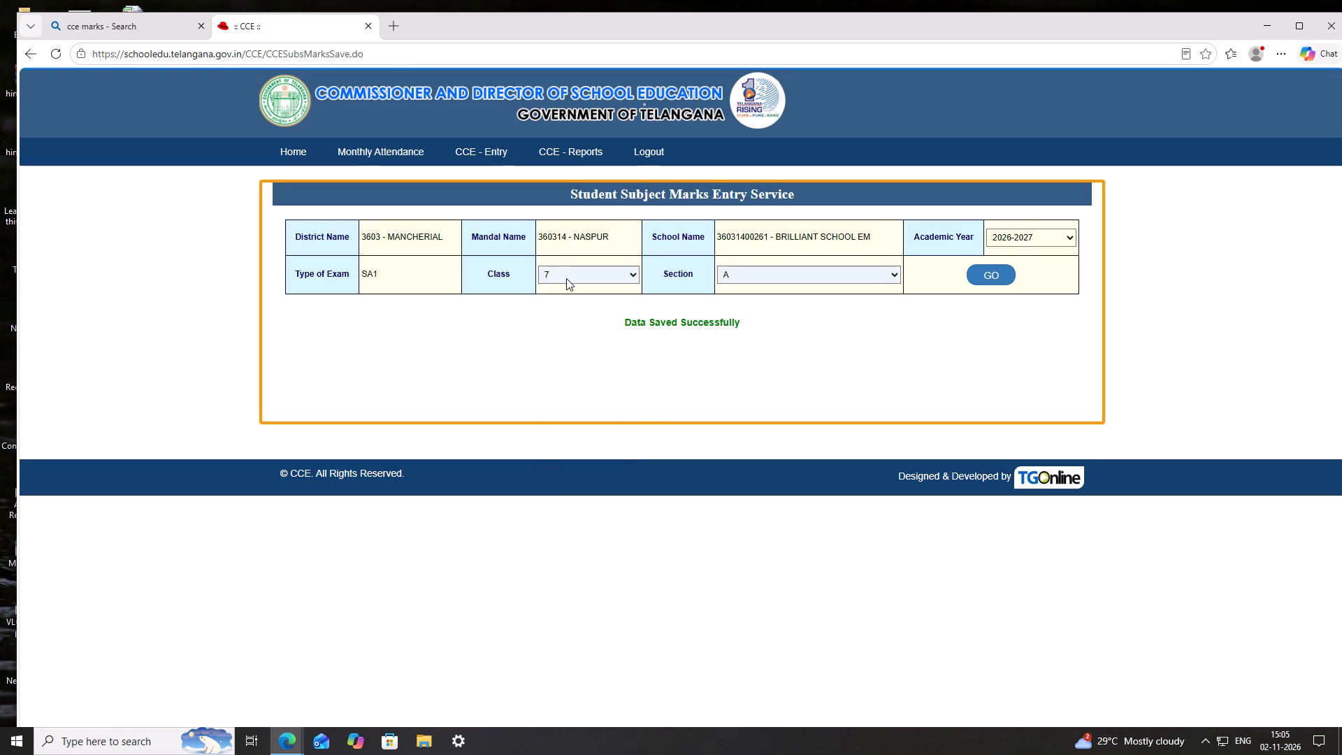
Load the SA1 marks entry list for class 8, section A.
{"action": "left_click", "coordinate": [566, 278]}
{"action": "left_click", "coordinate": [580, 435]}
{"action": "left_click", "coordinate": [798, 279]}
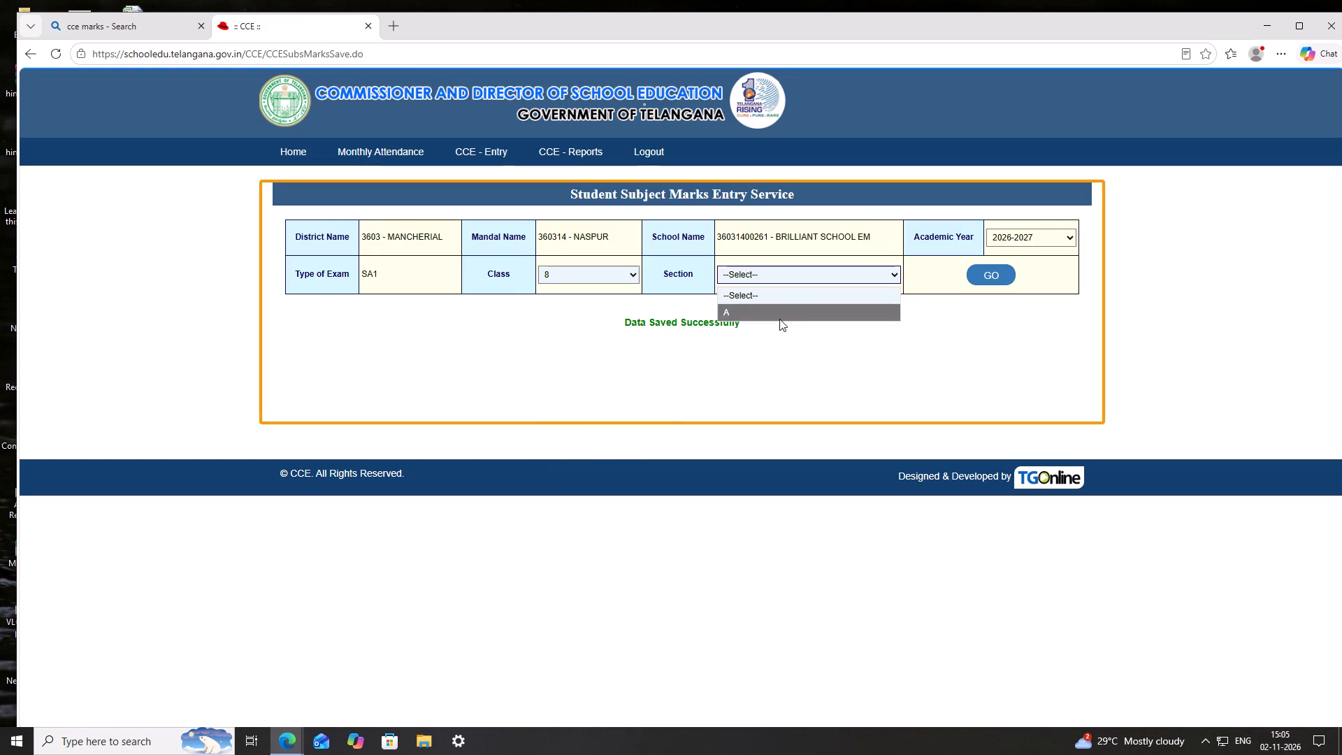
{"action": "left_click", "coordinate": [779, 319]}
{"action": "left_click", "coordinate": [1002, 273]}
Enter the first class 8 student's attendance as 75 days and First Language marks as 78.
{"action": "scroll", "coordinate": [786, 432], "scroll_direction": "down", "scroll_amount": 7}
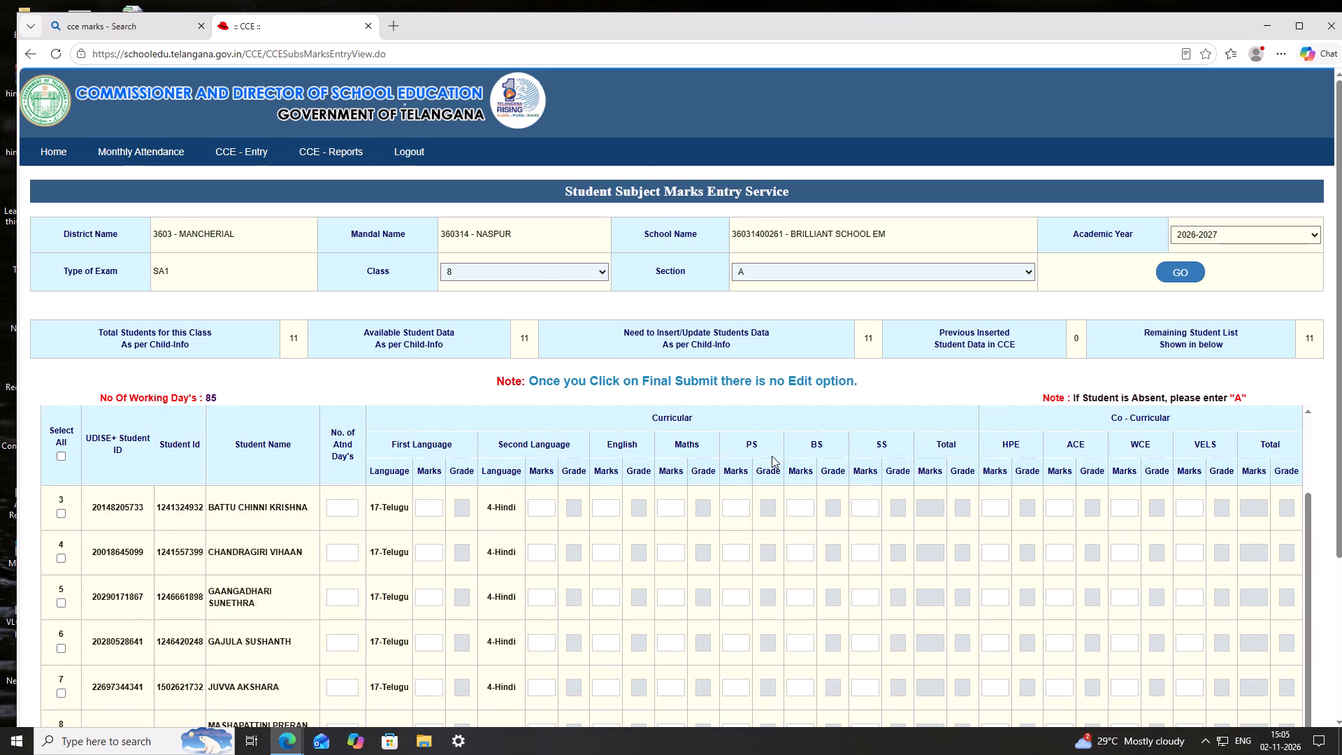
{"action": "scroll", "coordinate": [746, 458], "scroll_direction": "down", "scroll_amount": 6}
{"action": "scroll", "coordinate": [823, 333], "scroll_direction": "down", "scroll_amount": 5}
{"action": "scroll", "coordinate": [522, 443], "scroll_direction": "up", "scroll_amount": 13}
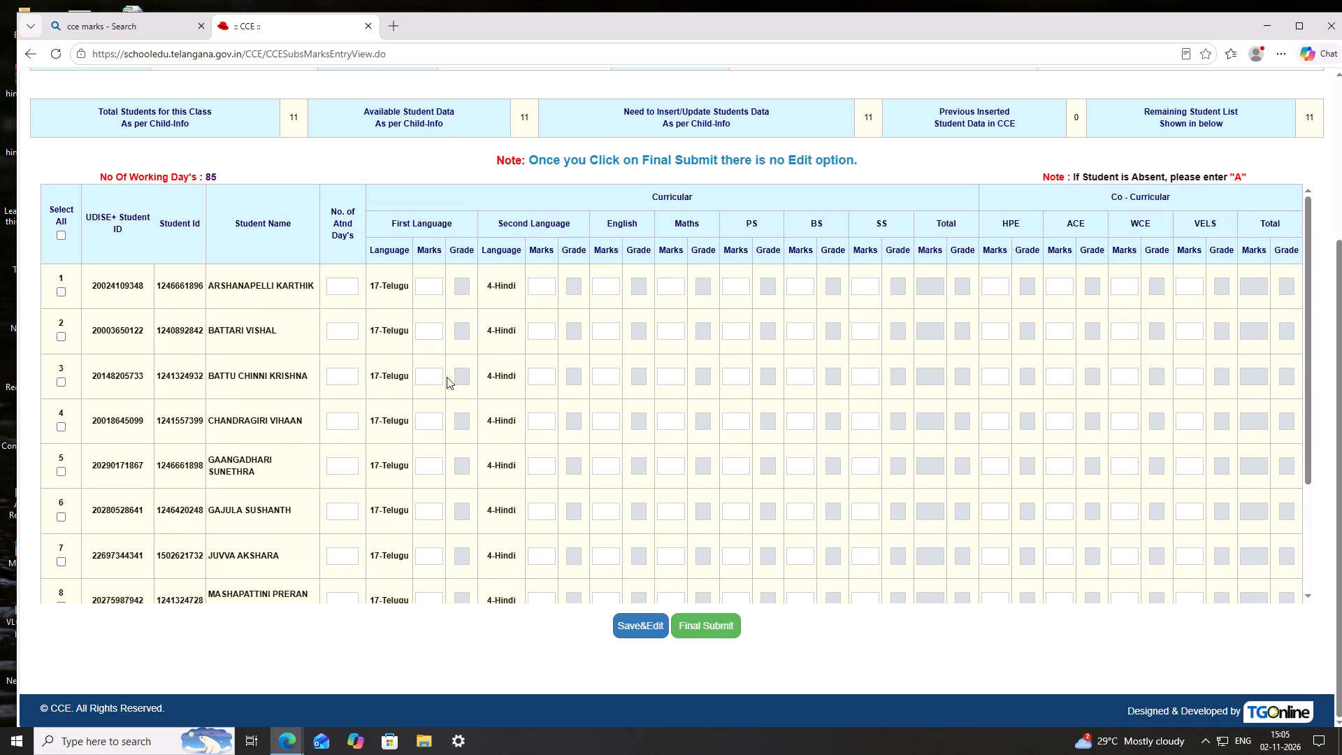
{"action": "left_click", "coordinate": [354, 299]}
{"action": "left_click", "coordinate": [349, 290]}
{"action": "type", "text": "75"}
{"action": "key", "text": "Tab"}
{"action": "type", "text": "78"}
{"action": "key", "text": "Tab"}
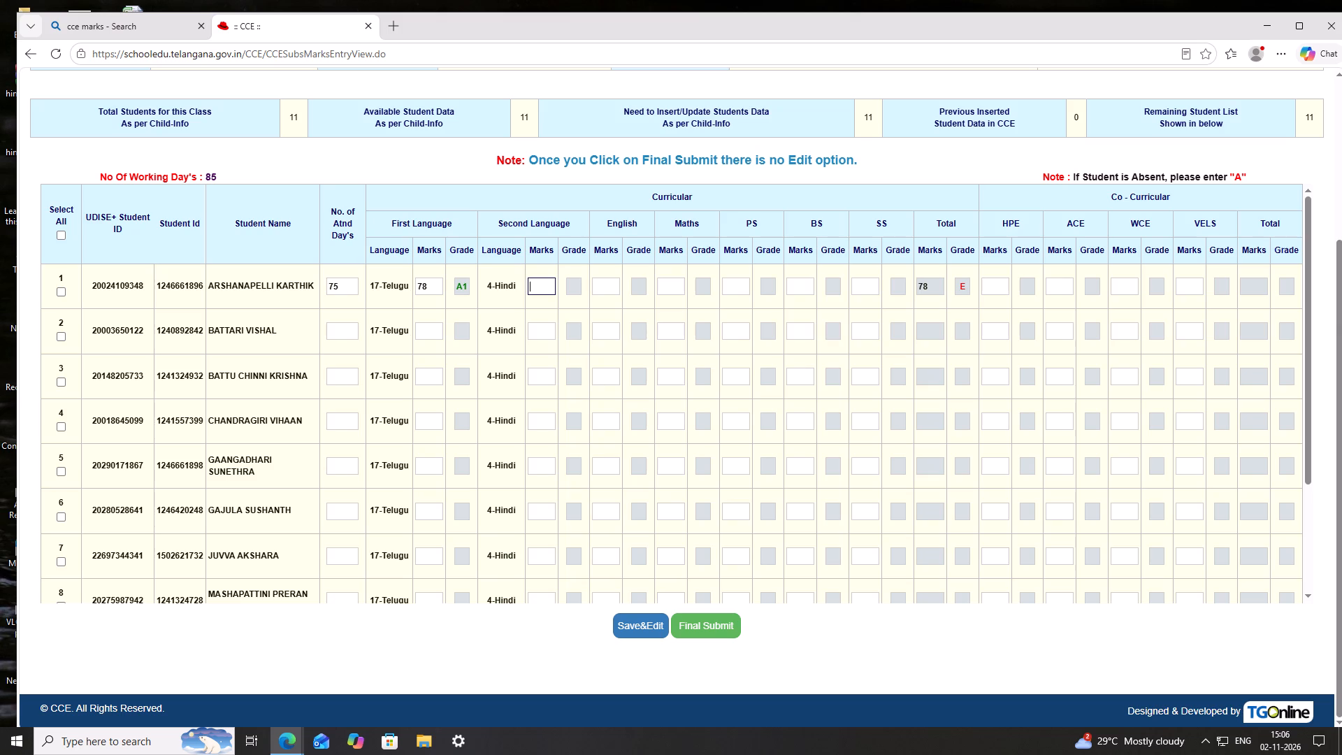
Enter the first student's marks: Second Language 75, English 78 and Maths 79.
{"action": "type", "text": "85"}
{"action": "key", "text": "Tab"}
{"action": "key", "text": "Delete"}
{"action": "key", "text": "Return"}
{"action": "type", "text": "75"}
{"action": "key", "text": "Tab"}
{"action": "type", "text": "78"}
{"action": "key", "text": "Tab"}
{"action": "type", "text": "79+"}
{"action": "key", "text": "Tab"}
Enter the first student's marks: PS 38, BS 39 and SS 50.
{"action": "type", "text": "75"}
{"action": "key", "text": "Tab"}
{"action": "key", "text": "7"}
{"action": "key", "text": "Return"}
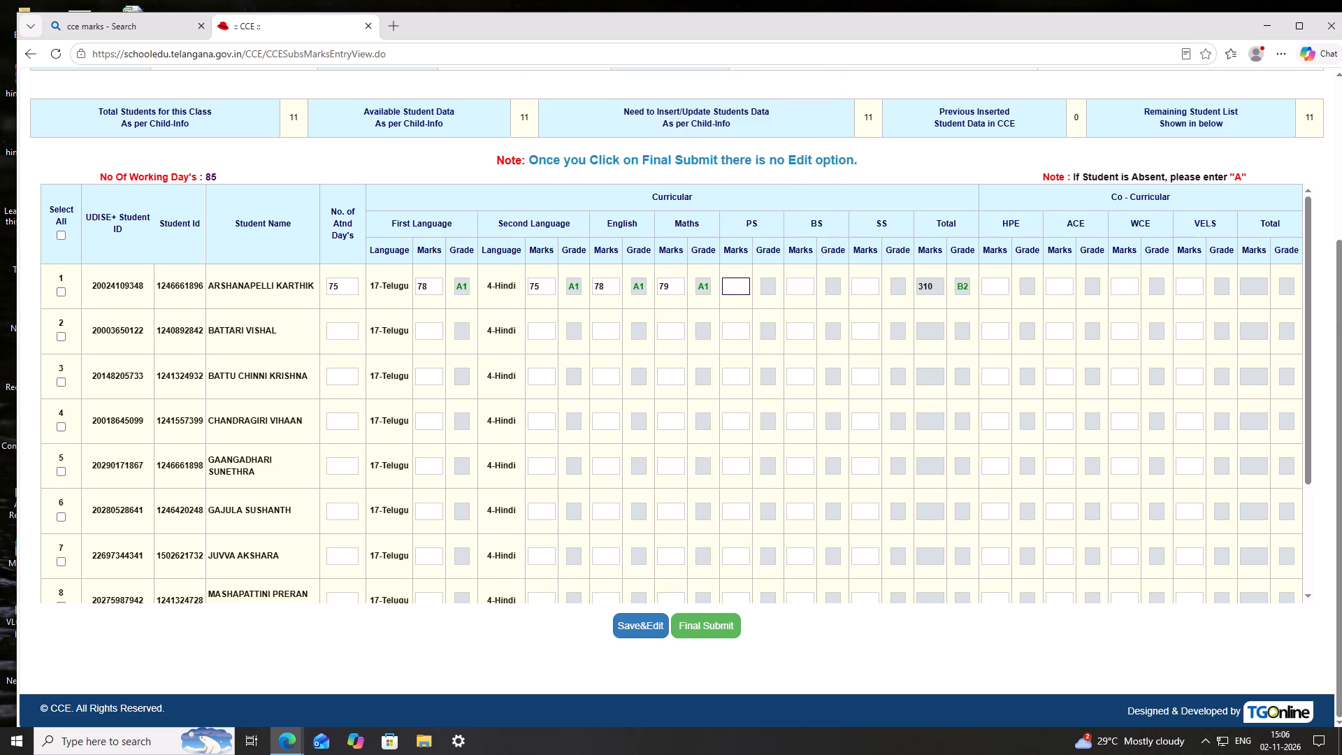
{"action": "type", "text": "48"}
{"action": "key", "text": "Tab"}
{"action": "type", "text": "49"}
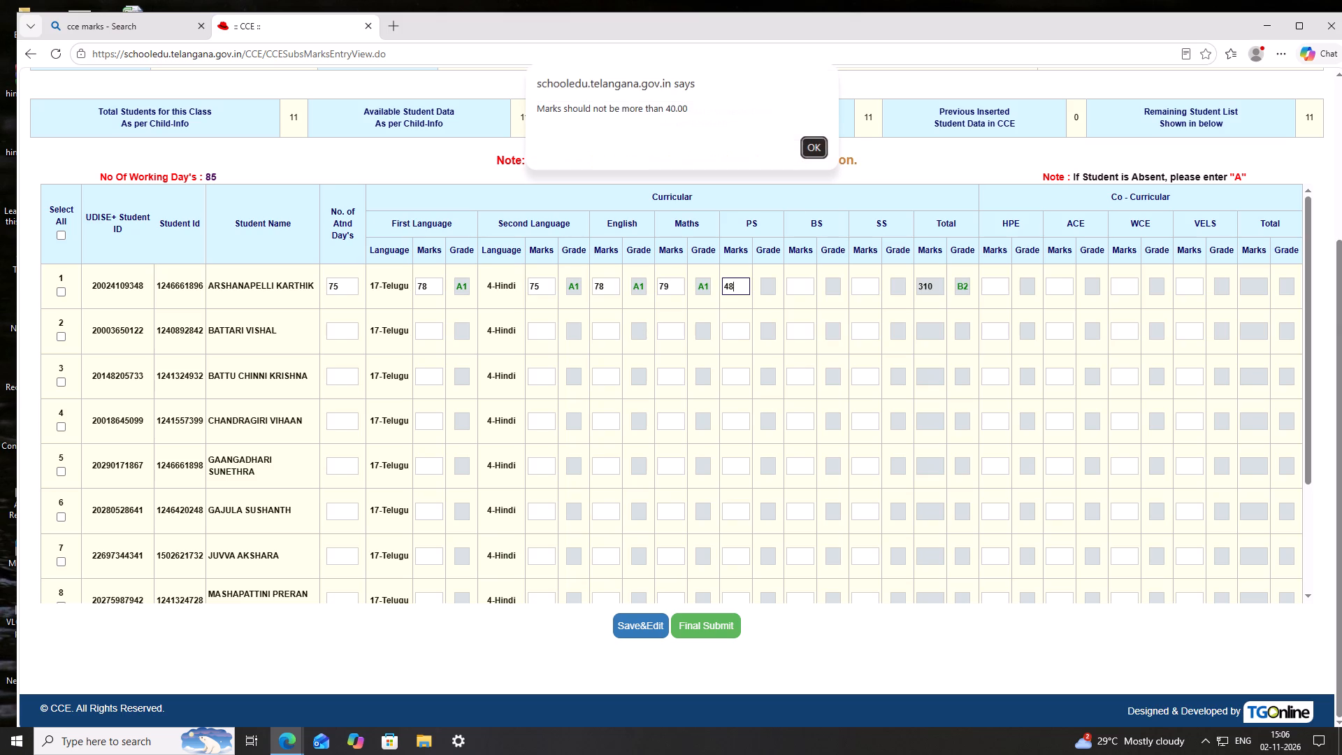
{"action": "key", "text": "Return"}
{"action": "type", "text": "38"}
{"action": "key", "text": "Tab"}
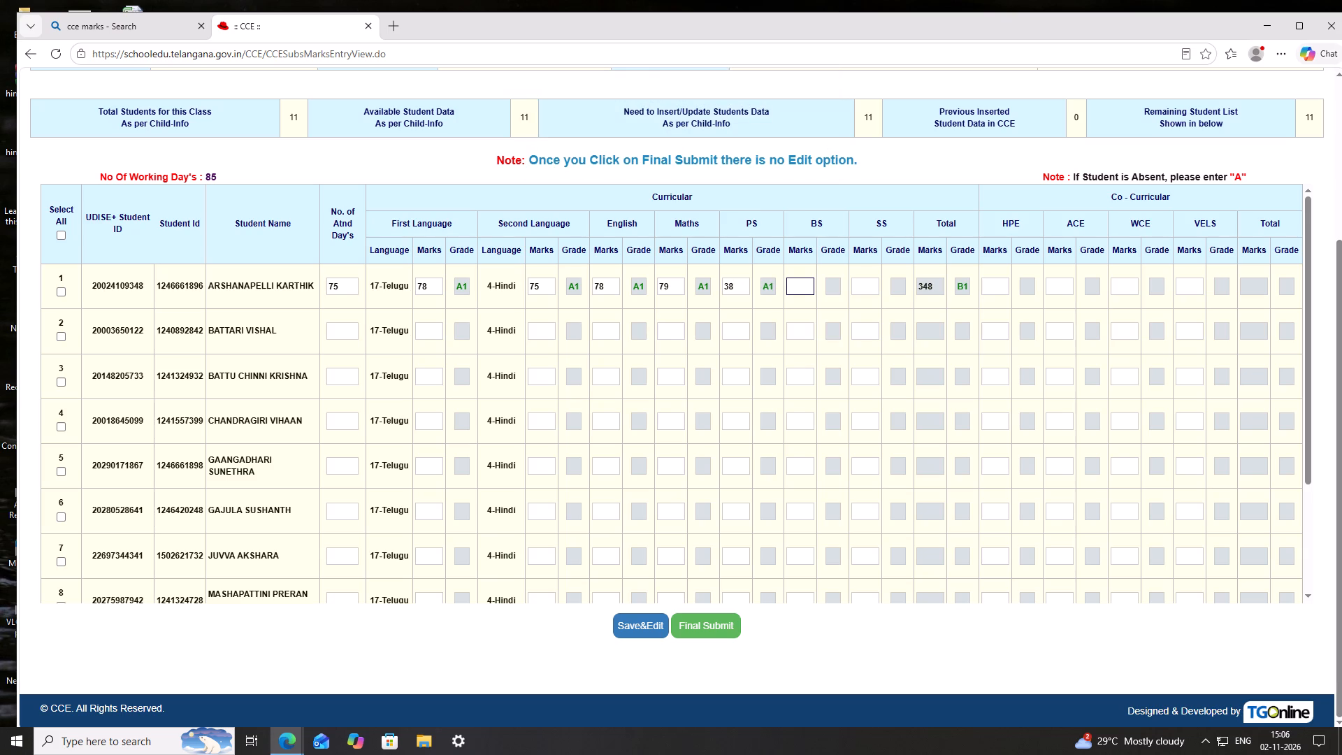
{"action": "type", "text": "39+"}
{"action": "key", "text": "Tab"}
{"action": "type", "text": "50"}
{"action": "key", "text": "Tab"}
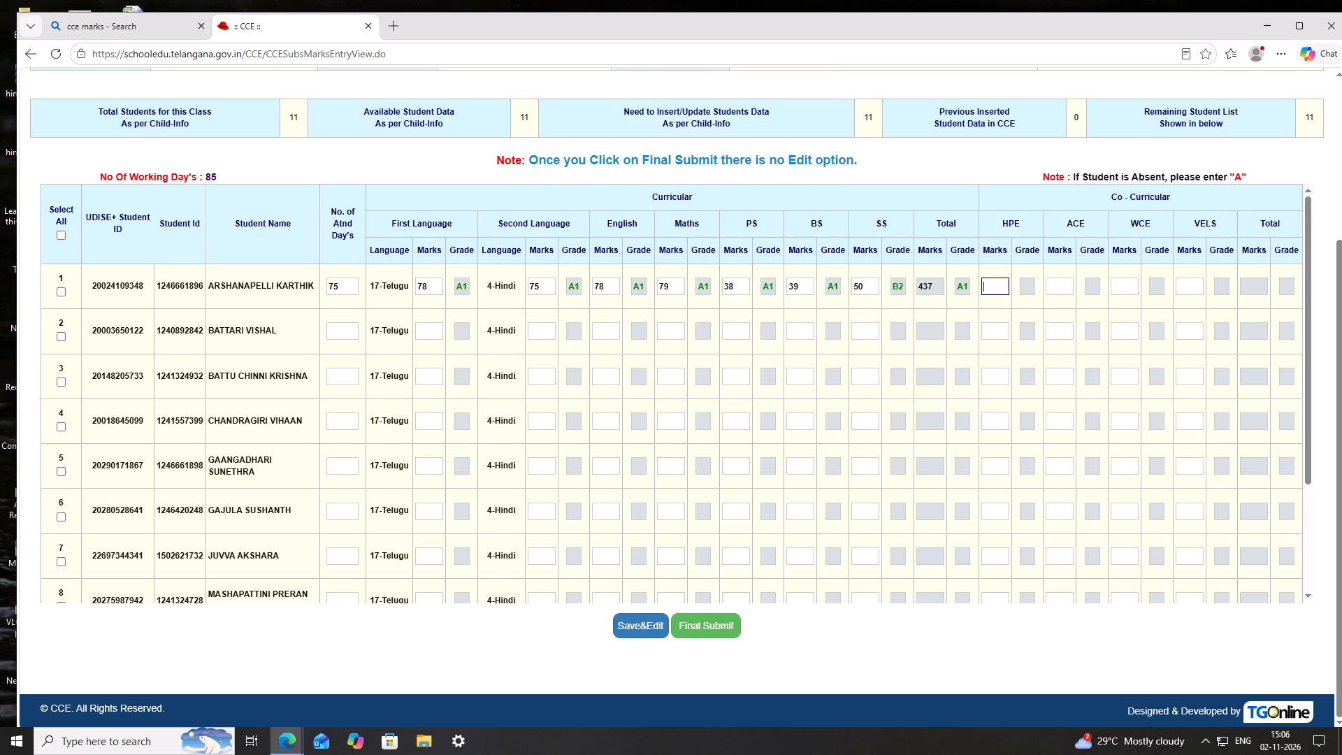
Change the first student's PS marks to 40 and BS marks to 40.
{"action": "double_click", "coordinate": [731, 289]}
{"action": "type", "text": "540"}
{"action": "key", "text": "Tab"}
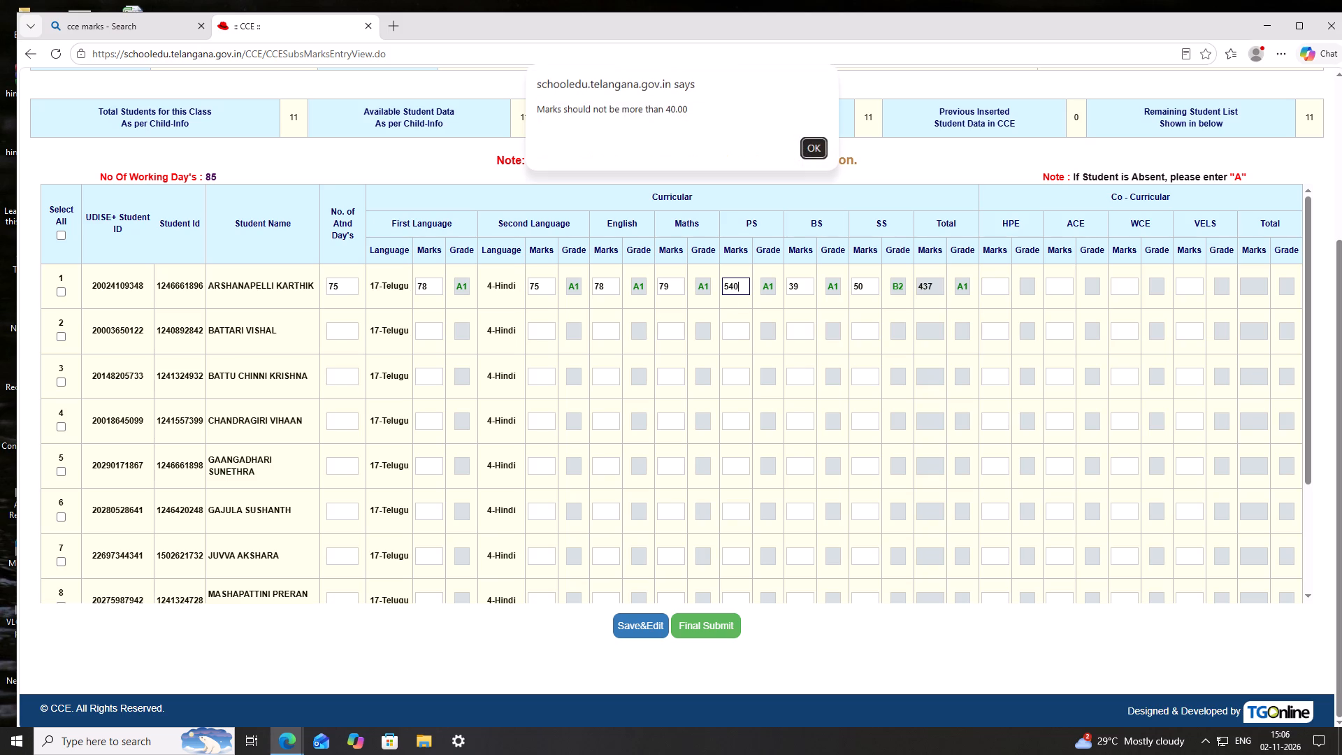
{"action": "key", "text": "Delete"}
{"action": "key", "text": "Return"}
{"action": "type", "text": "40"}
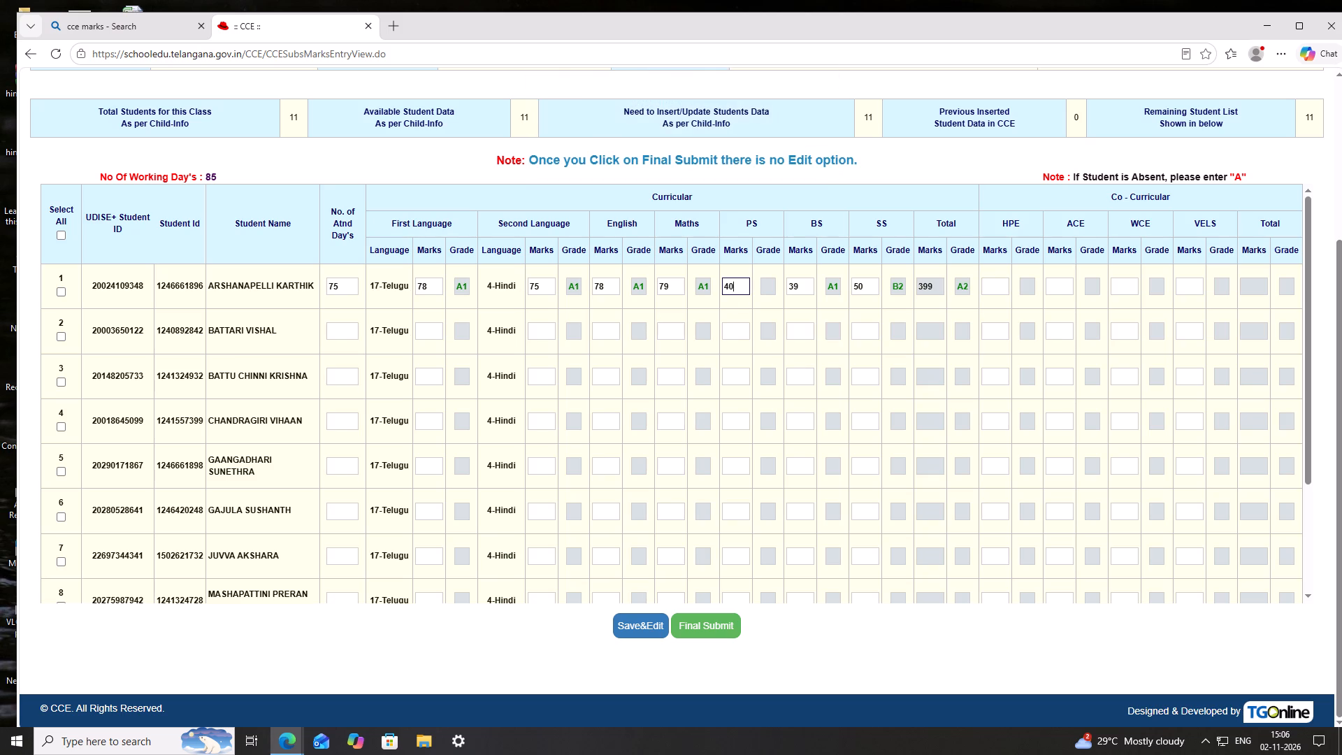
{"action": "key", "text": "Tab"}
{"action": "type", "text": "55"}
{"action": "key", "text": "Tab"}
{"action": "key", "text": "Return"}
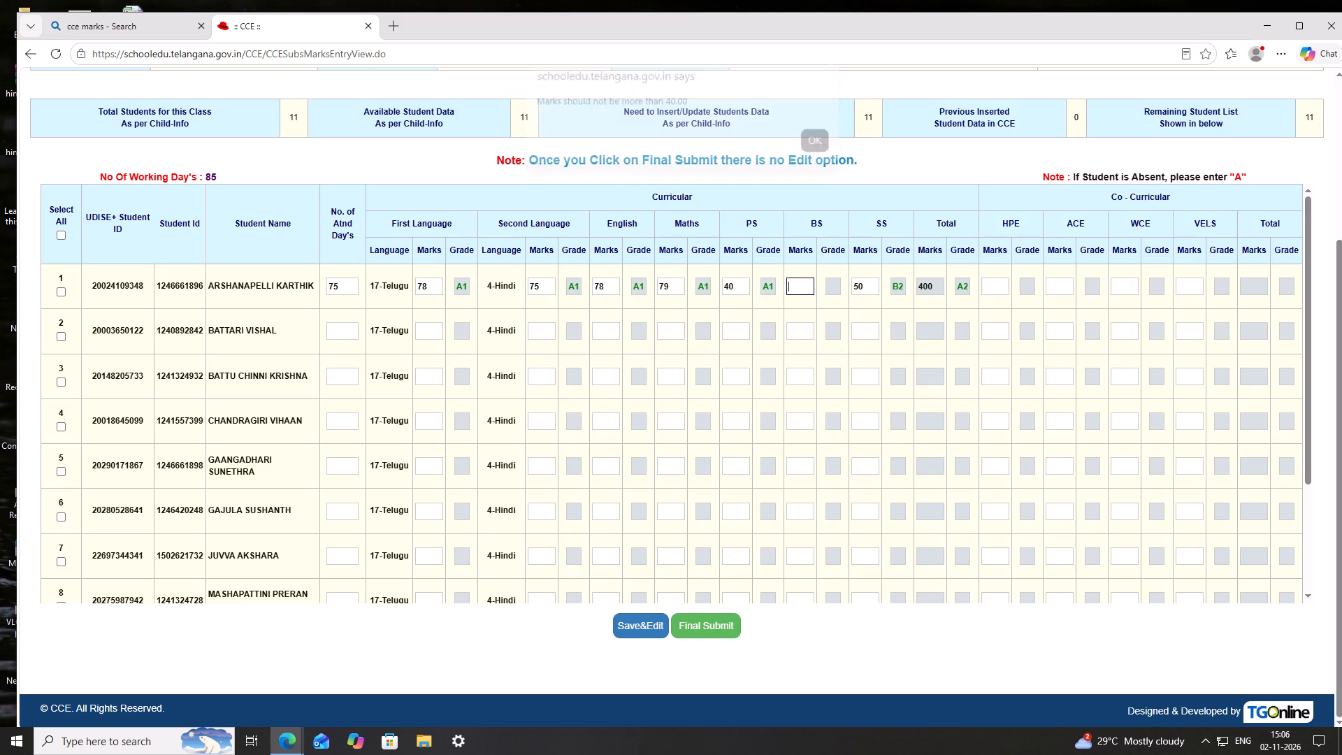
{"action": "type", "text": "48"}
{"action": "key", "text": "Tab"}
{"action": "key", "text": "Return"}
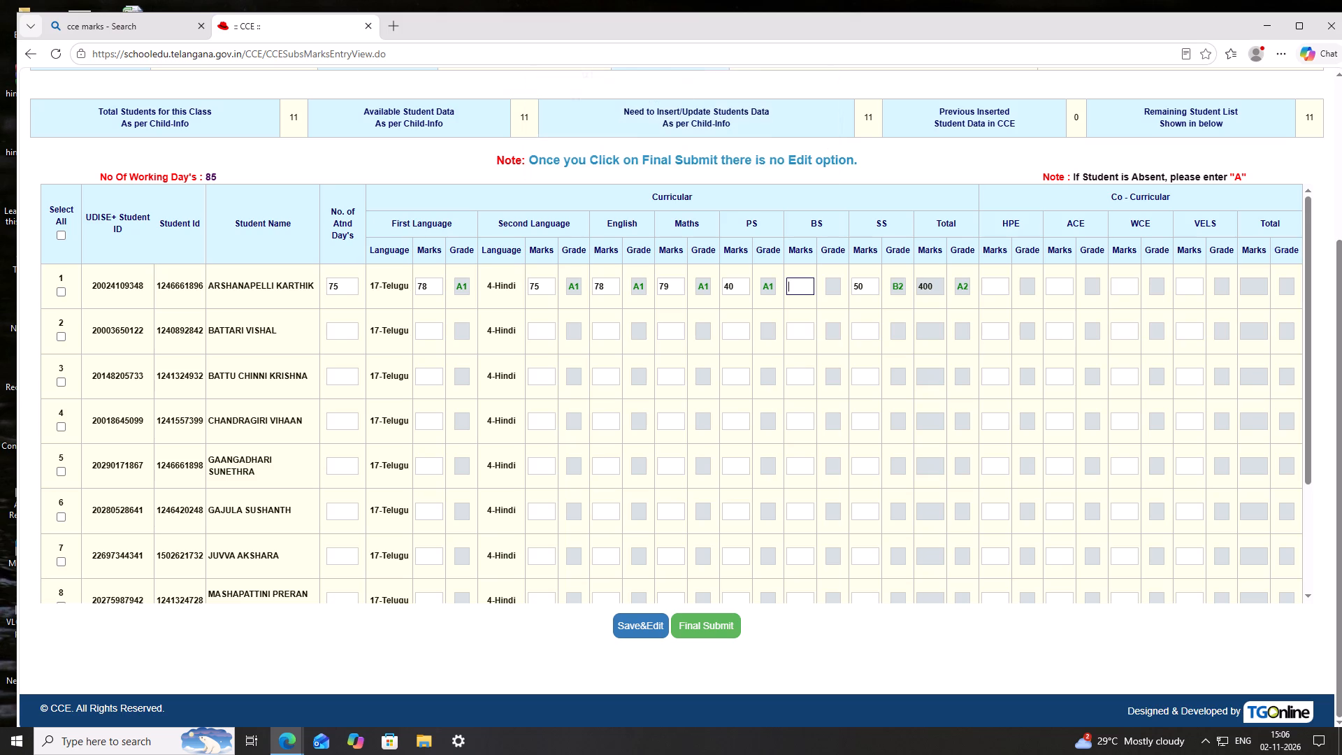
{"action": "type", "text": "40"}
{"action": "key", "text": "Tab"}
Change the first student's SS marks to 75.
{"action": "type", "text": "55"}
{"action": "key", "text": "Tab"}
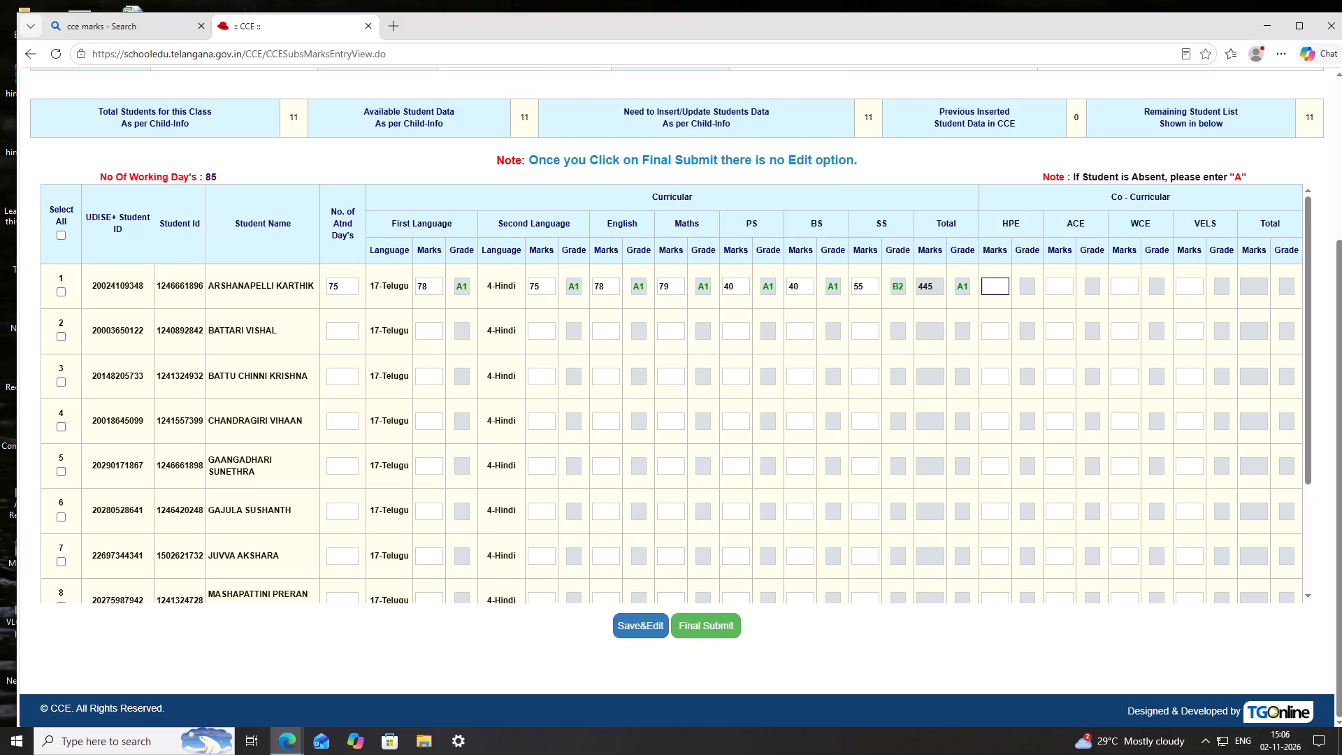
{"action": "double_click", "coordinate": [874, 287]}
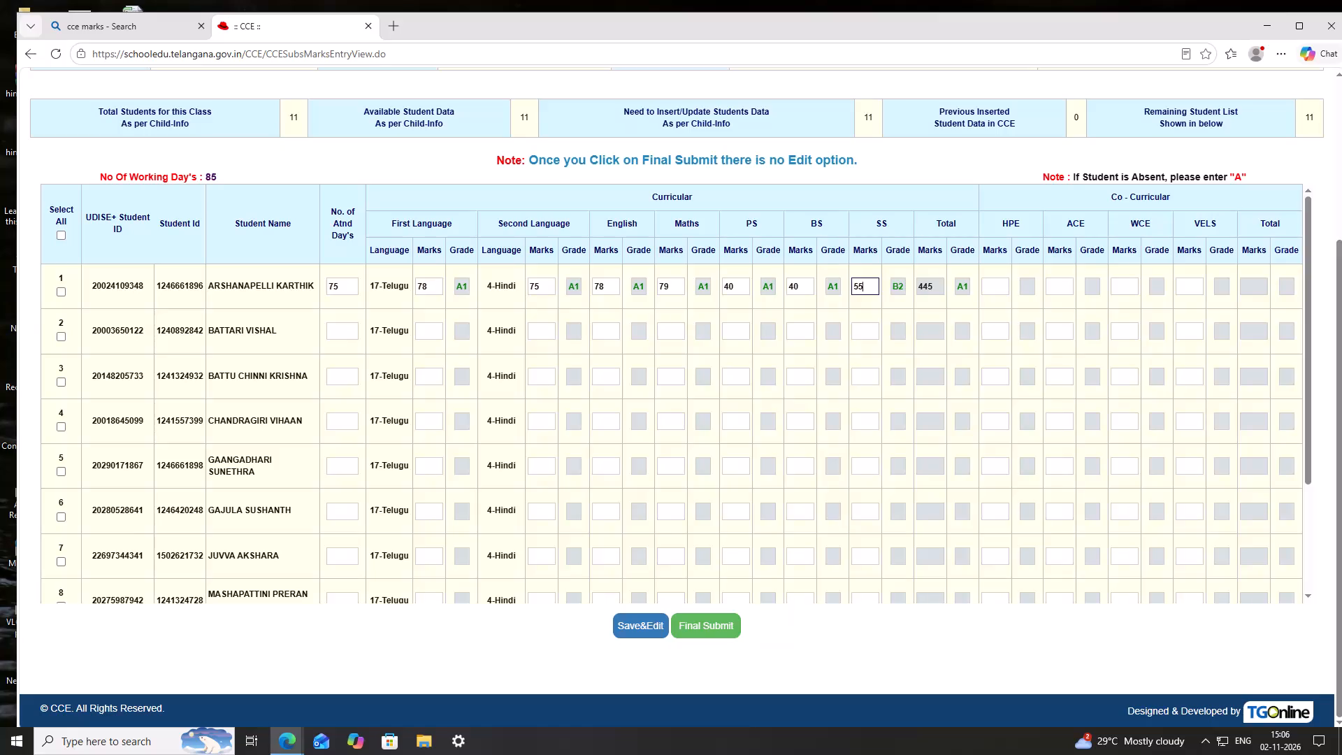
{"action": "type", "text": "75"}
{"action": "key", "text": "Tab"}
Enter the first student's co-curricular marks: HPE 48, ACE 47, WCE 48 and VELS 47.
{"action": "type", "text": "55"}
{"action": "key", "text": "Return"}
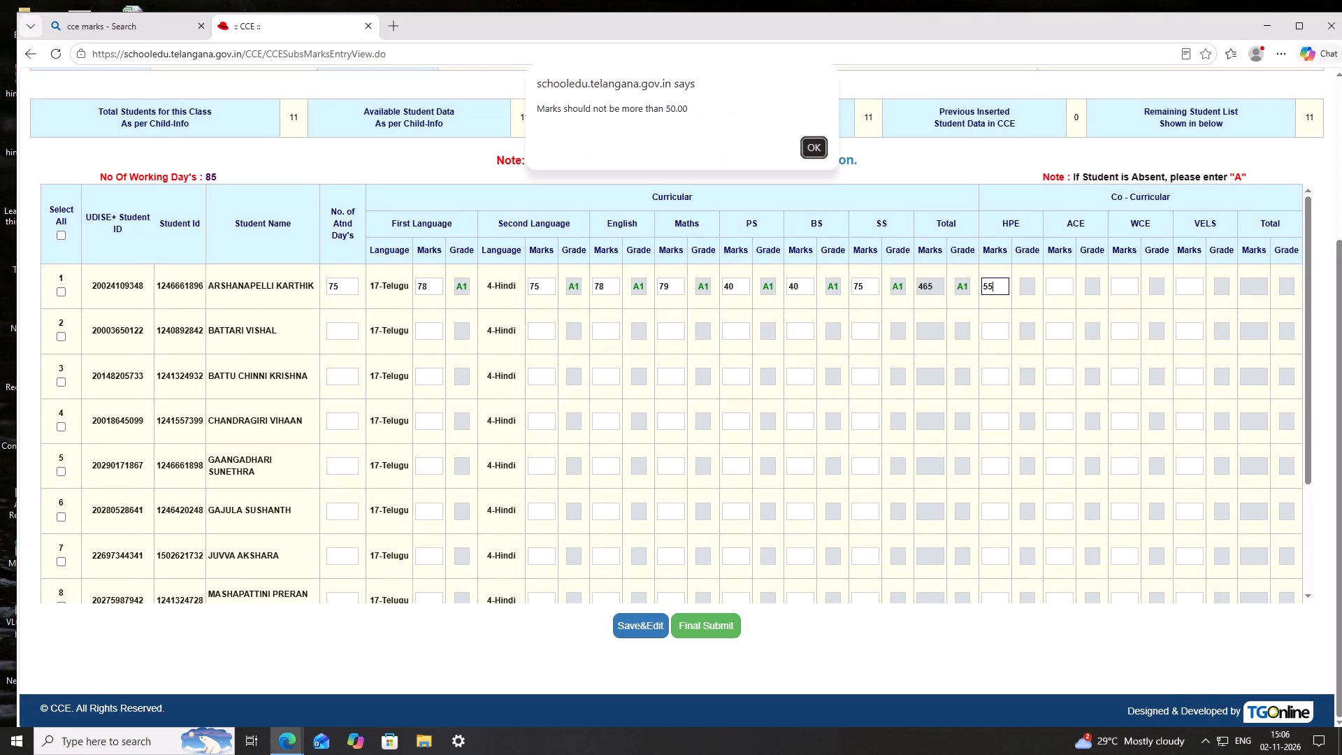
{"action": "key", "text": "Return"}
{"action": "key", "text": "4"}
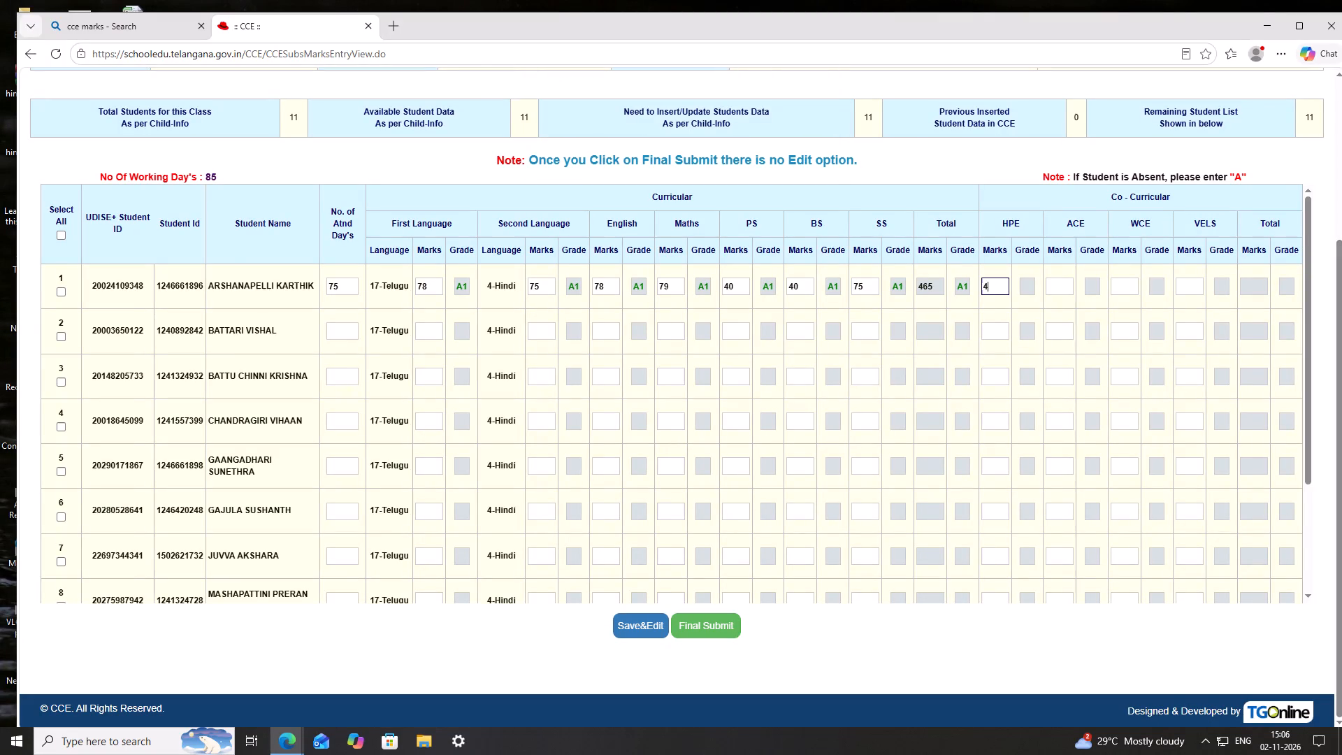
{"action": "key", "text": "8"}
{"action": "key", "text": "Tab"}
{"action": "type", "text": "47"}
{"action": "key", "text": "Tab"}
{"action": "type", "text": "48"}
{"action": "key", "text": "Tab"}
{"action": "type", "text": "47"}
{"action": "key", "text": "Tab"}
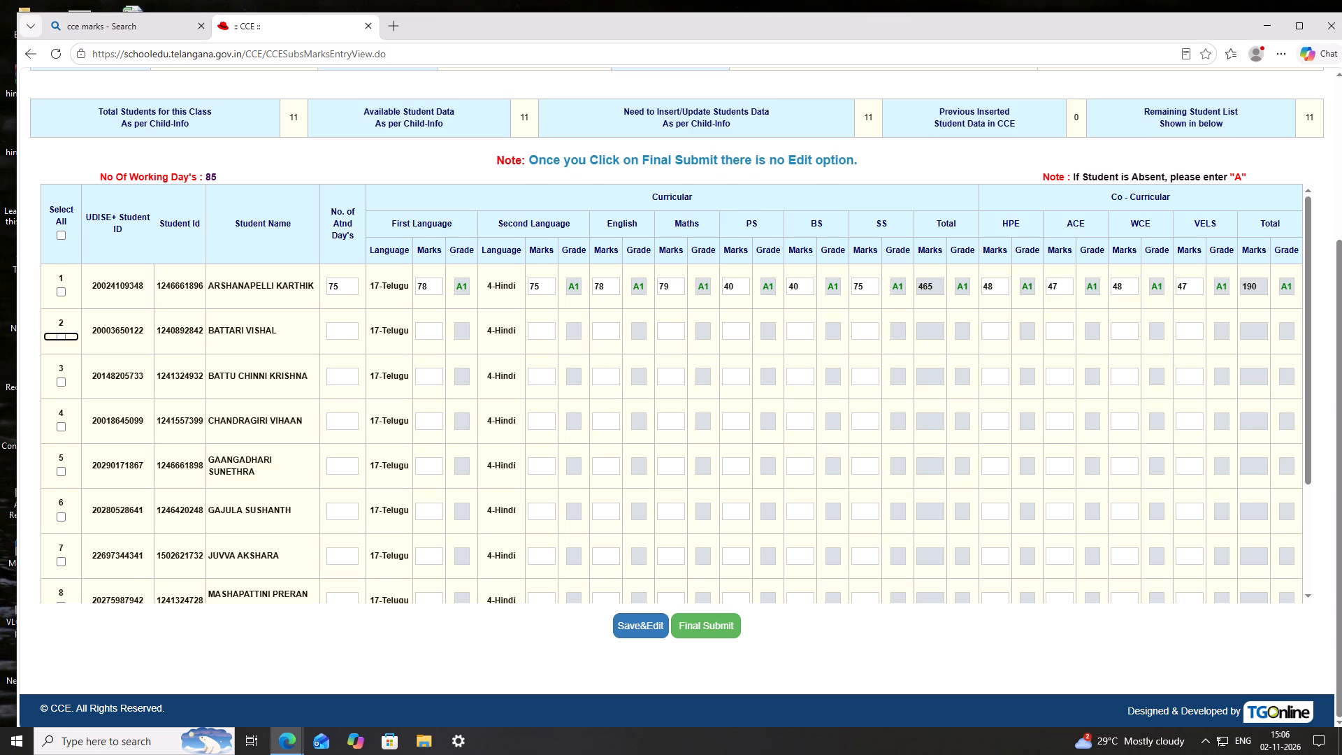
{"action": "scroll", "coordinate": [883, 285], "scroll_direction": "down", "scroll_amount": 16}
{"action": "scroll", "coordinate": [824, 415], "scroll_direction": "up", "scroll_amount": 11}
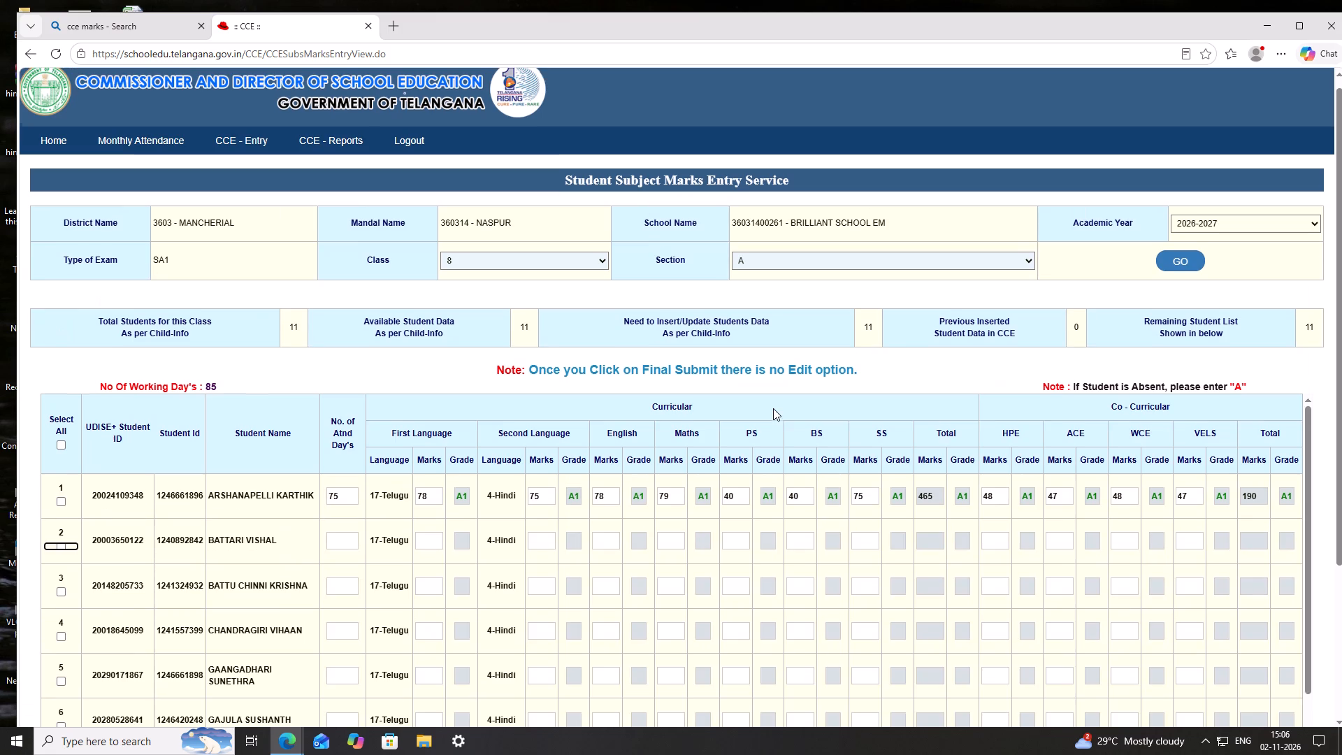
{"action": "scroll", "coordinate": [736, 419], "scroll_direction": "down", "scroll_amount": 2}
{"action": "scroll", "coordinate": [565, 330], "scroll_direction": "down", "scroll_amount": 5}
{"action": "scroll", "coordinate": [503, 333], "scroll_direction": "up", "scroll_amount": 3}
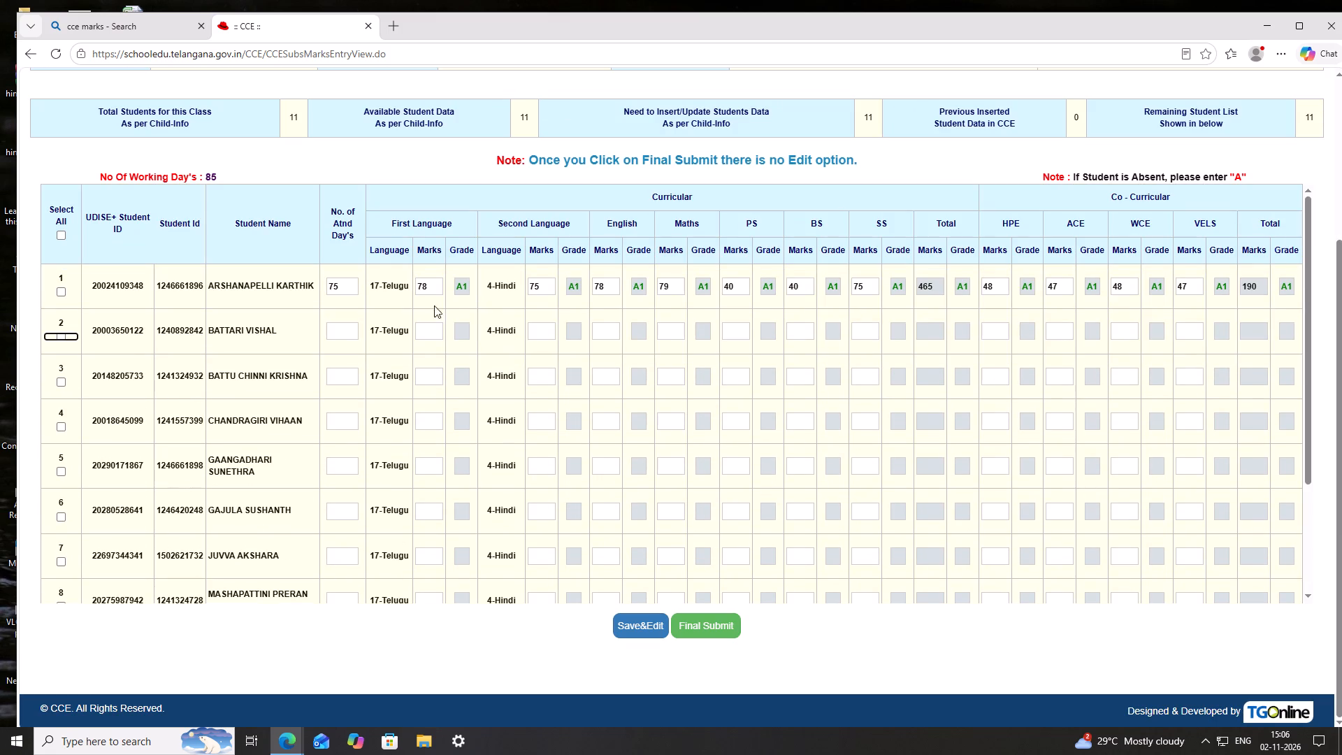
Enter the second student's attendance as 75 days and marks: First Language 78, Second Language 79, English 79 and Maths 75.
{"action": "left_click", "coordinate": [338, 338]}
{"action": "type", "text": "75"}
{"action": "key", "text": "Tab"}
{"action": "type", "text": "78"}
{"action": "key", "text": "Tab"}
{"action": "type", "text": "79"}
{"action": "key", "text": "Tab"}
{"action": "type", "text": "79"}
{"action": "key", "text": "Tab"}
{"action": "type", "text": "755"}
{"action": "key", "text": "BackSpace"}
{"action": "key", "text": "Tab"}
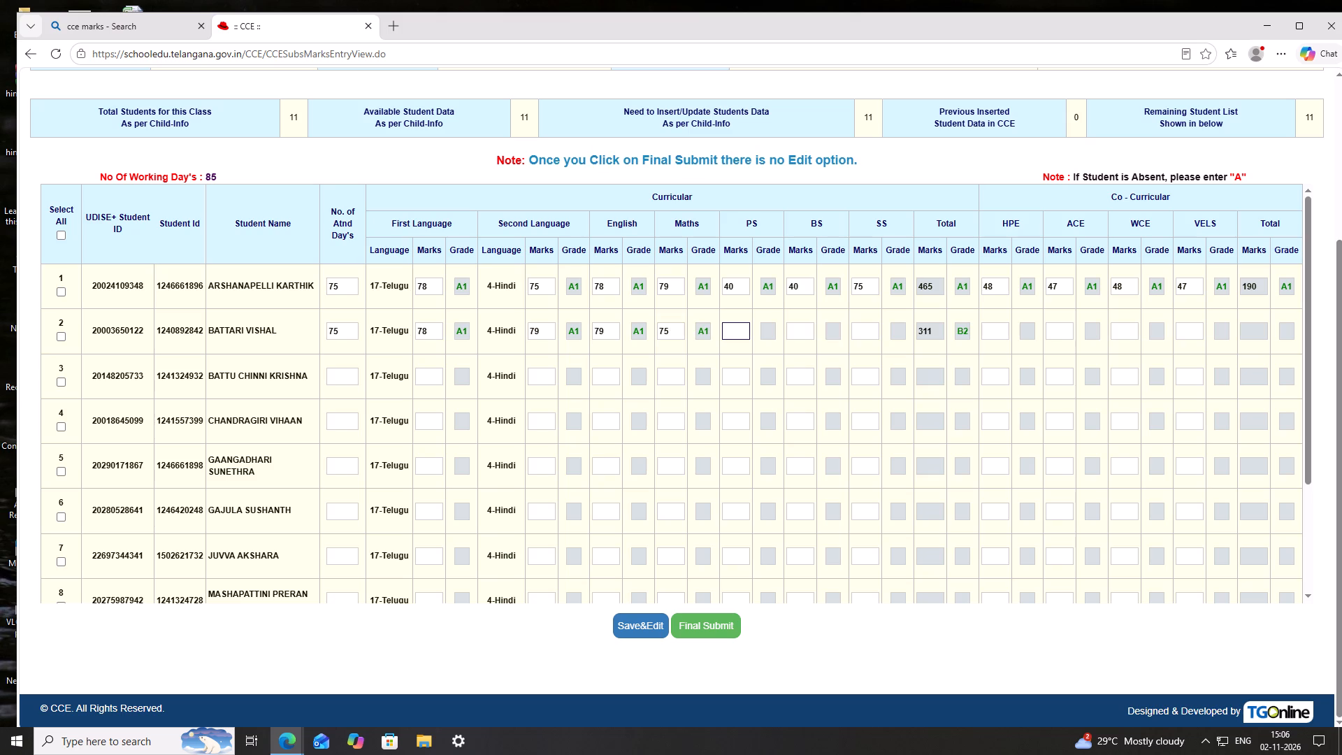
Enter the second student's remaining curricular marks: PS 39, BS 37 and SS 75.
{"action": "type", "text": "39"}
{"action": "key", "text": "Tab"}
{"action": "type", "text": "37"}
{"action": "key", "text": "Tab"}
{"action": "type", "text": "75"}
{"action": "key", "text": "Tab"}
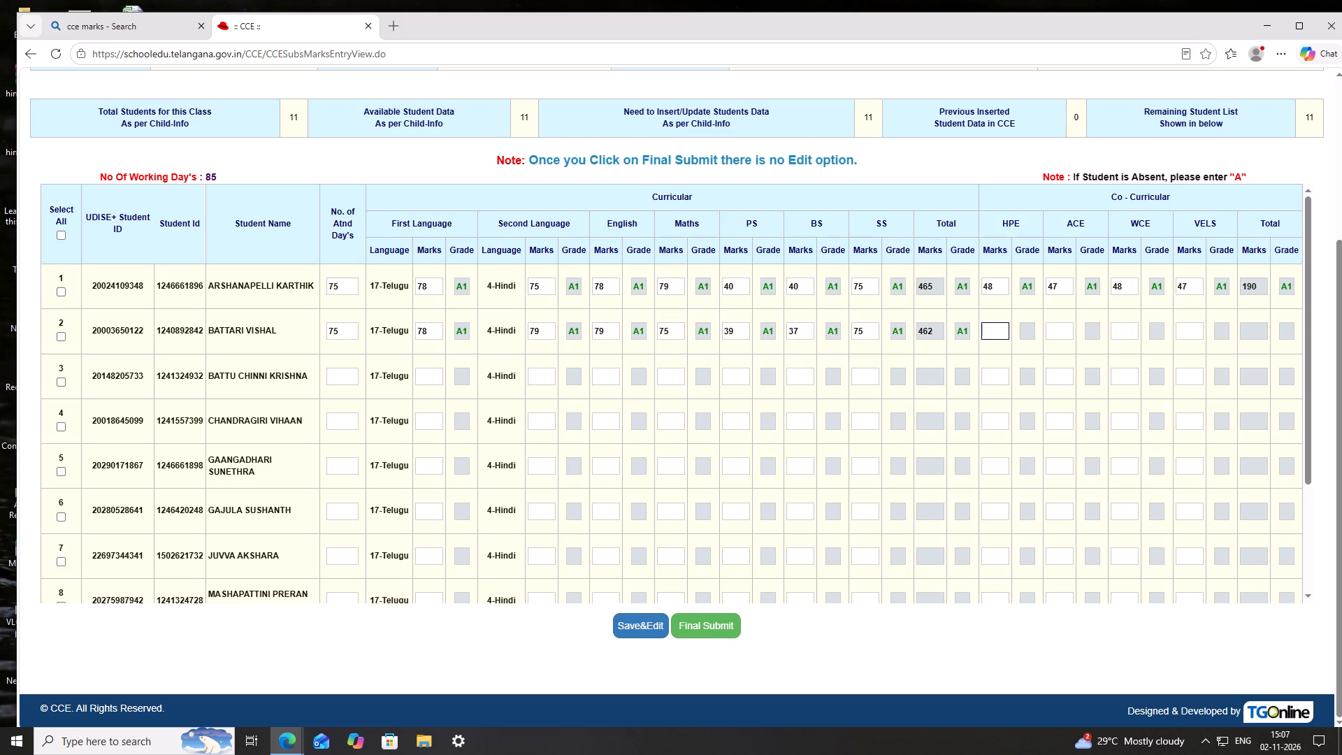